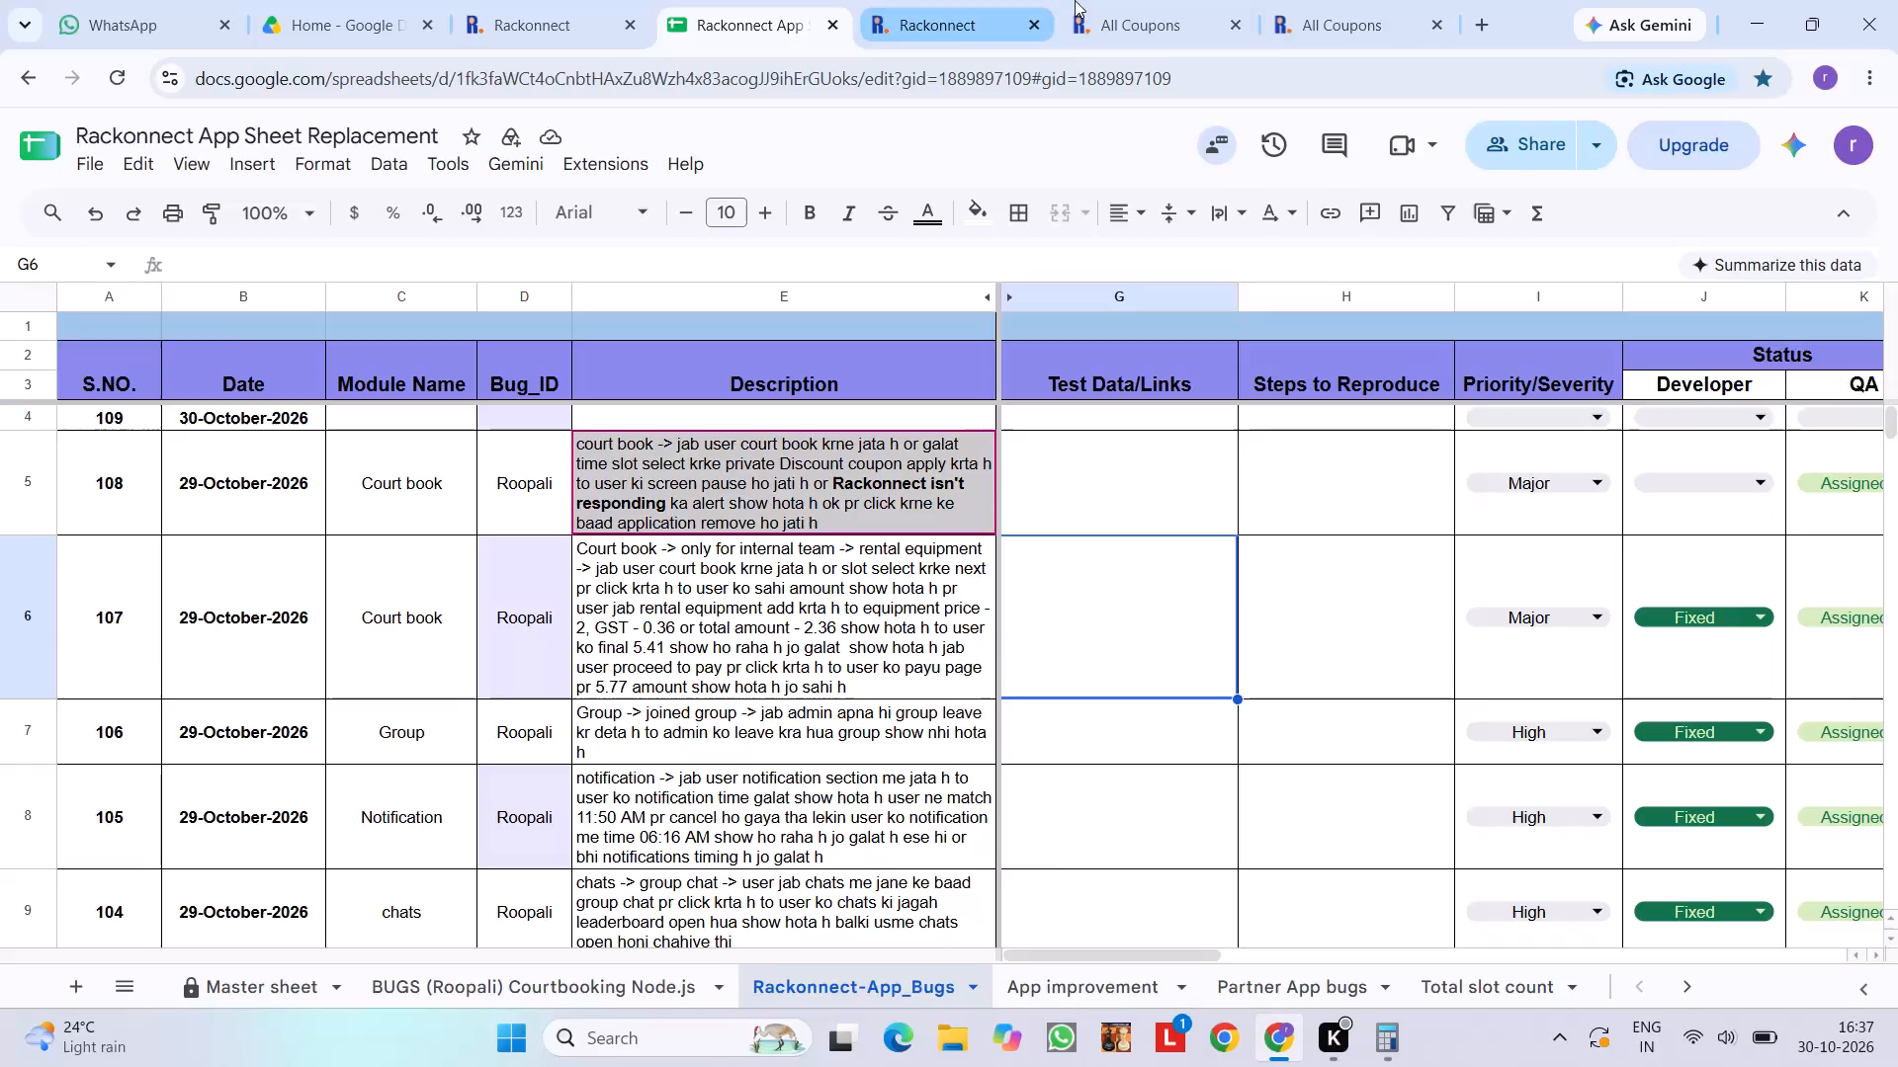
Close the admin.rackonnect.com coupons page, keeping the dev-admin.rackonnect.com All Coupons page open.
left_click(1140, 0)
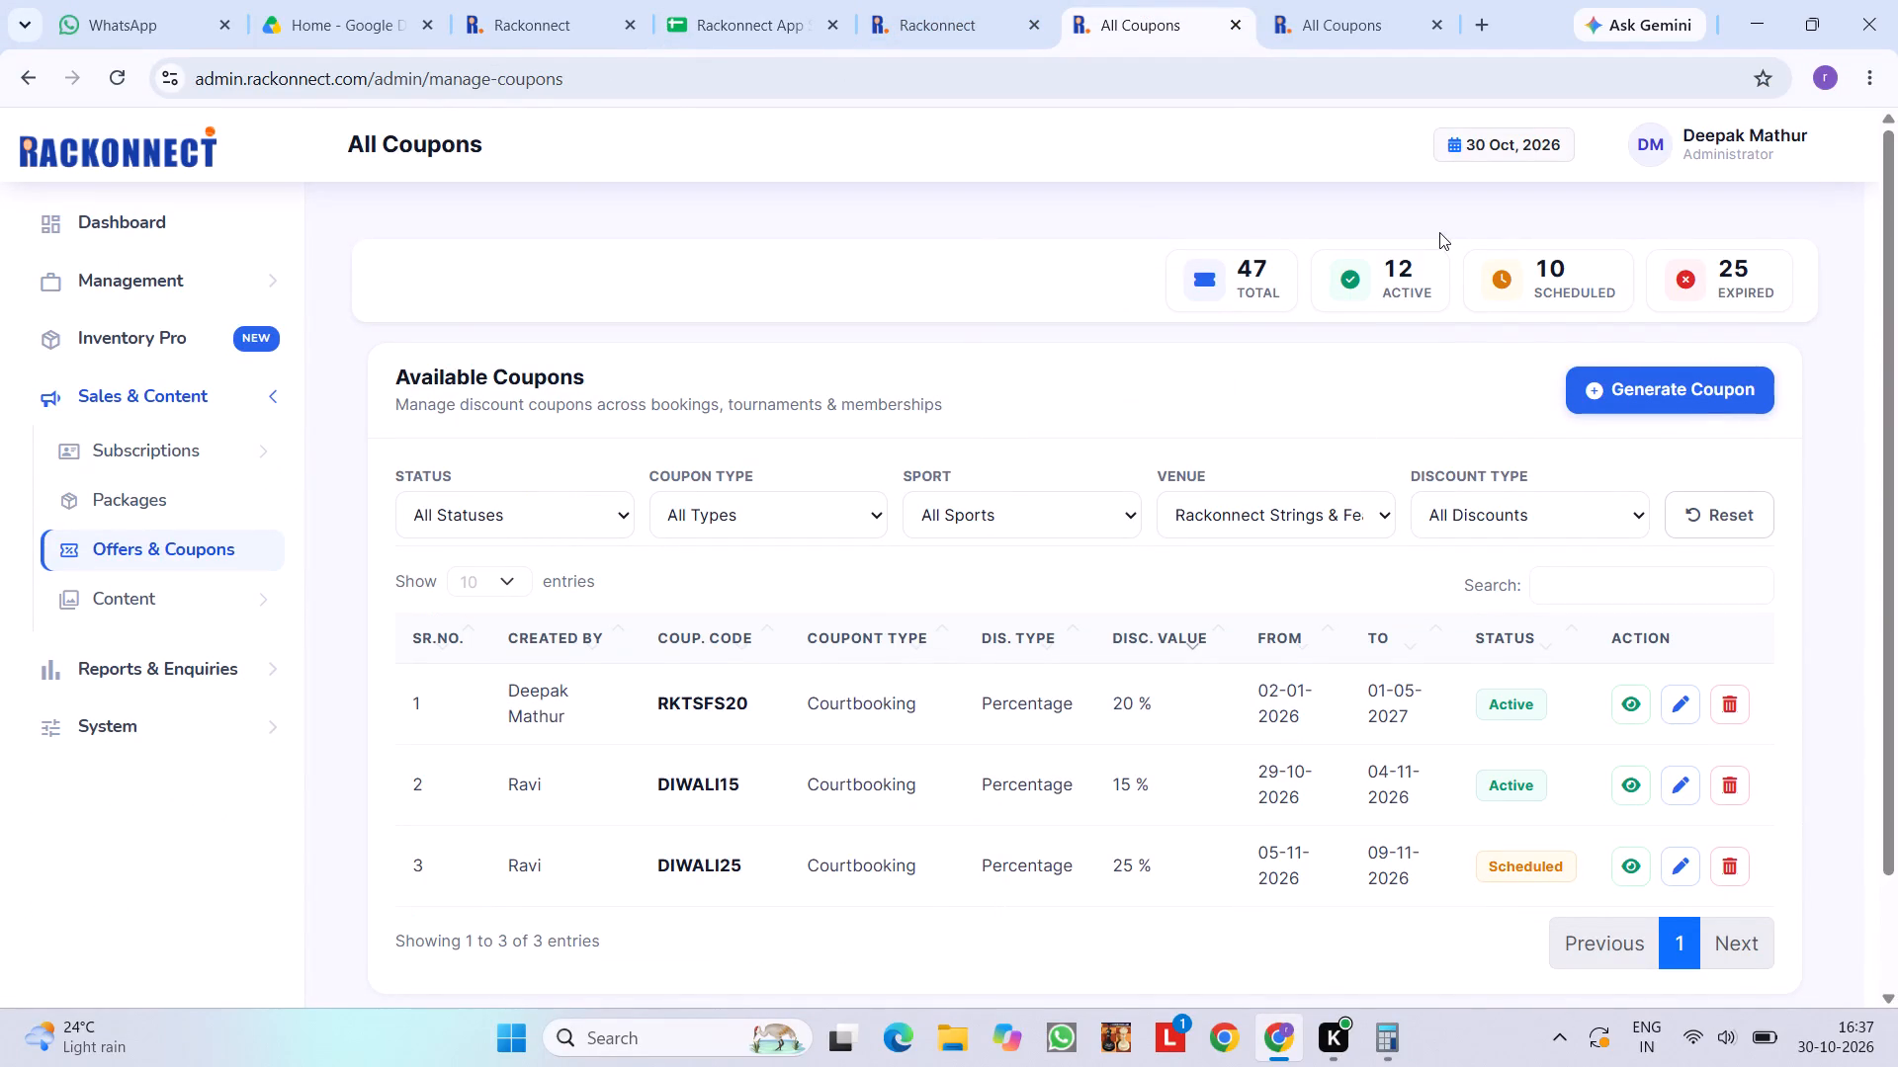
left_click(1367, 0)
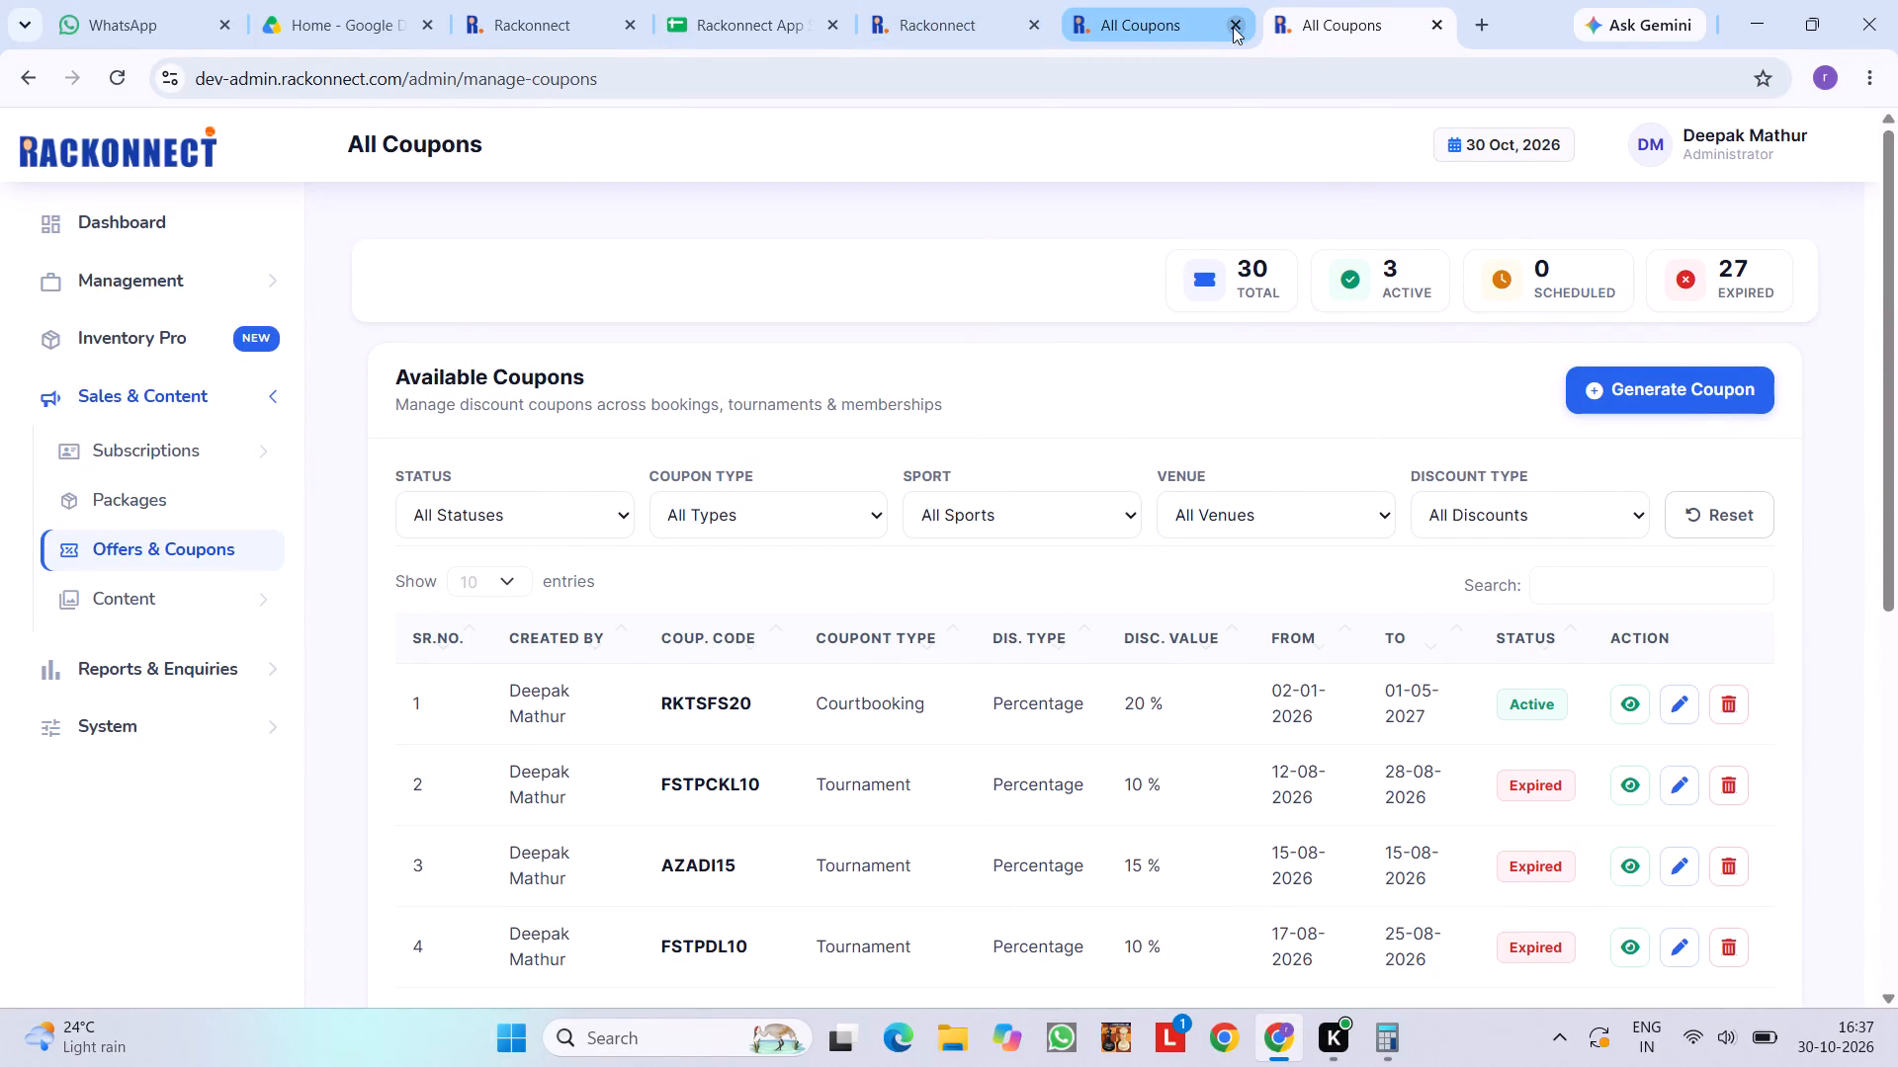
left_click(1234, 25)
Examine the coupons in the dev-admin Available Coupons list, going through pages 1, 2 and 3.
scroll(1101, 741, "down", 3)
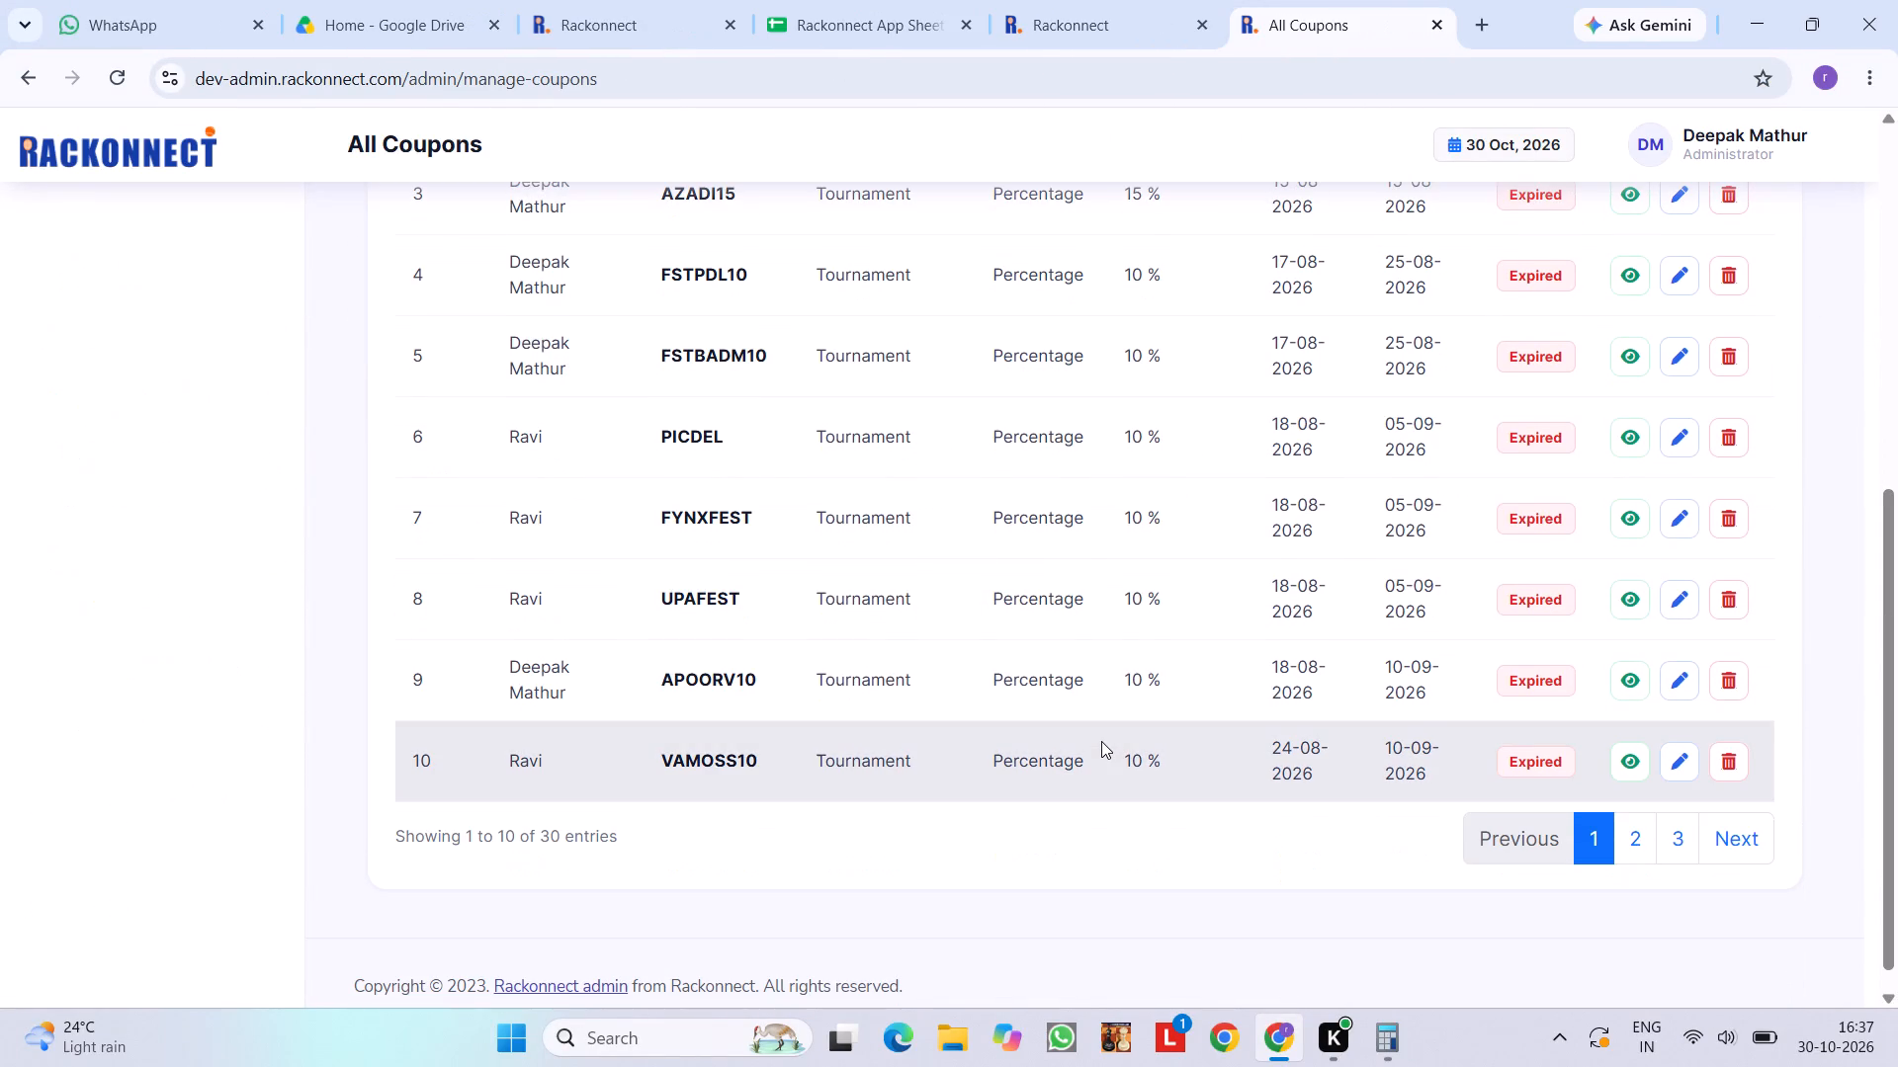
scroll(1101, 741, "up", 3)
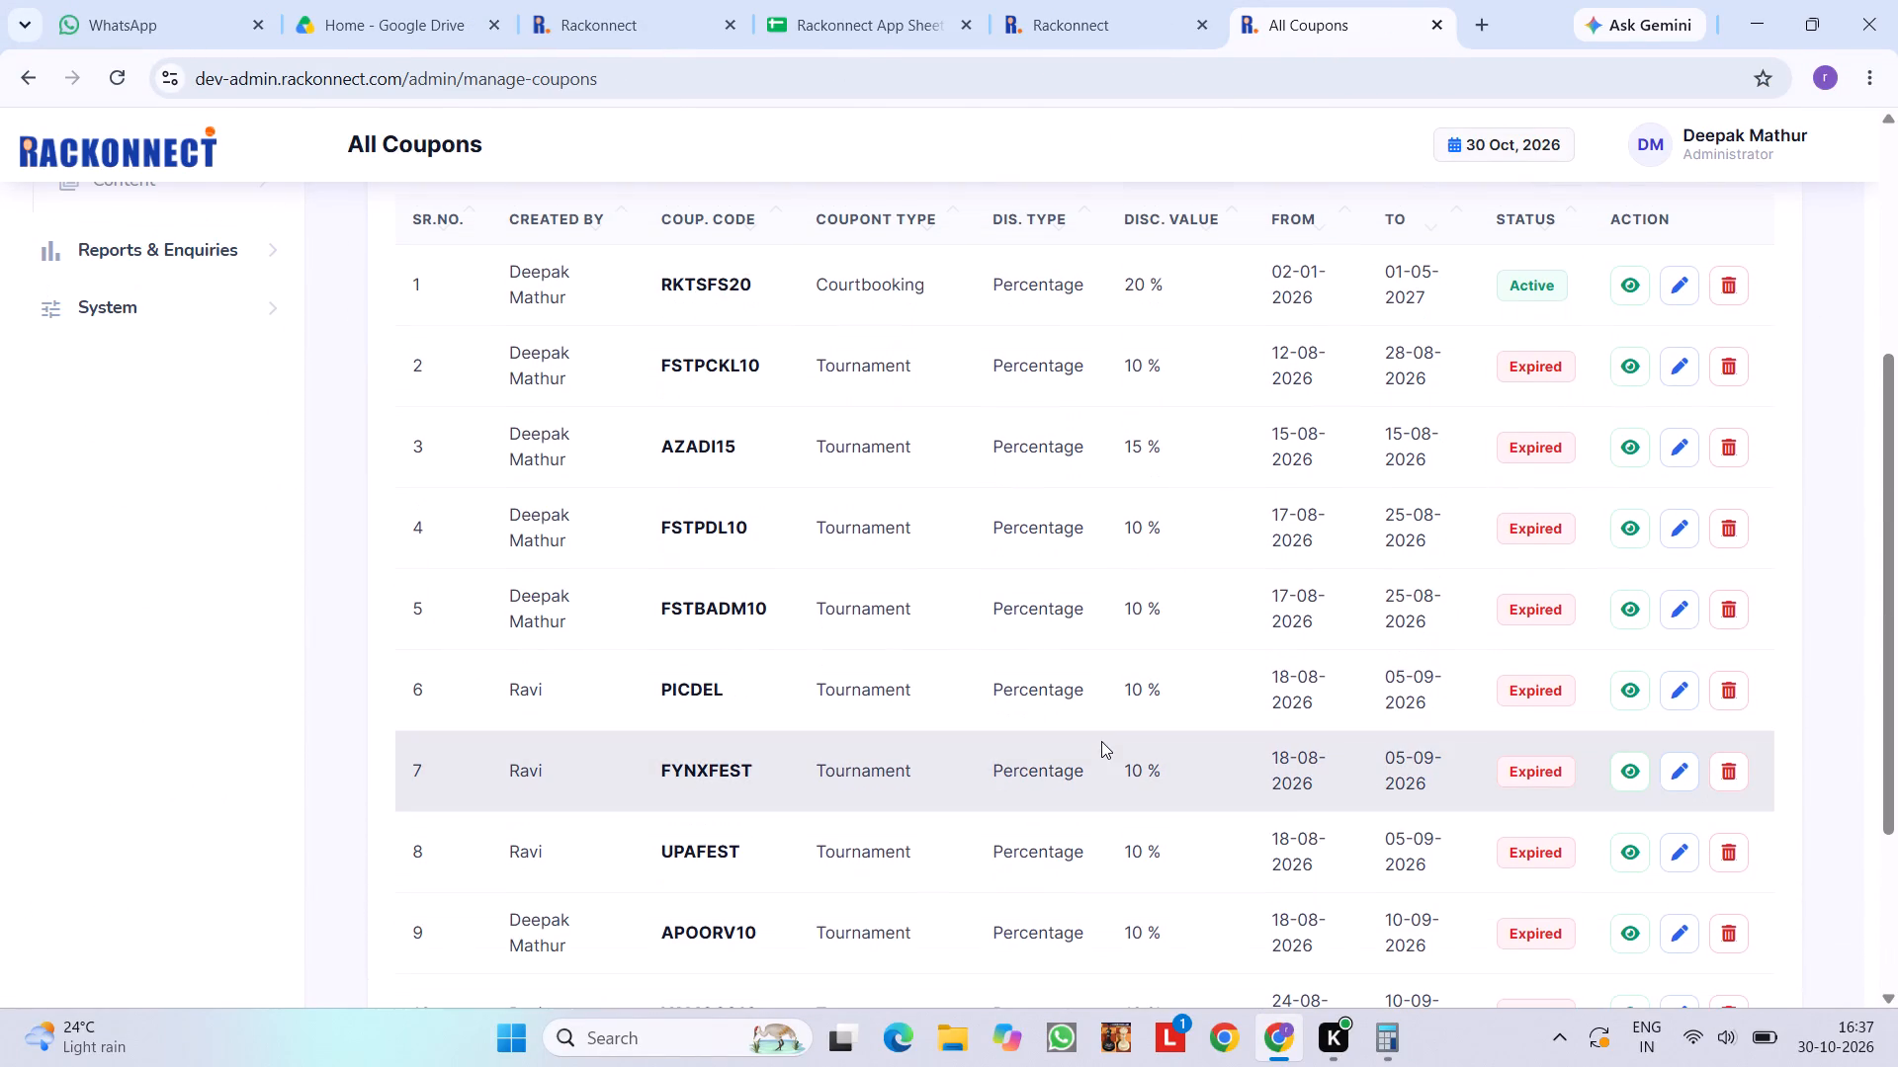
scroll(1101, 741, "down", 3)
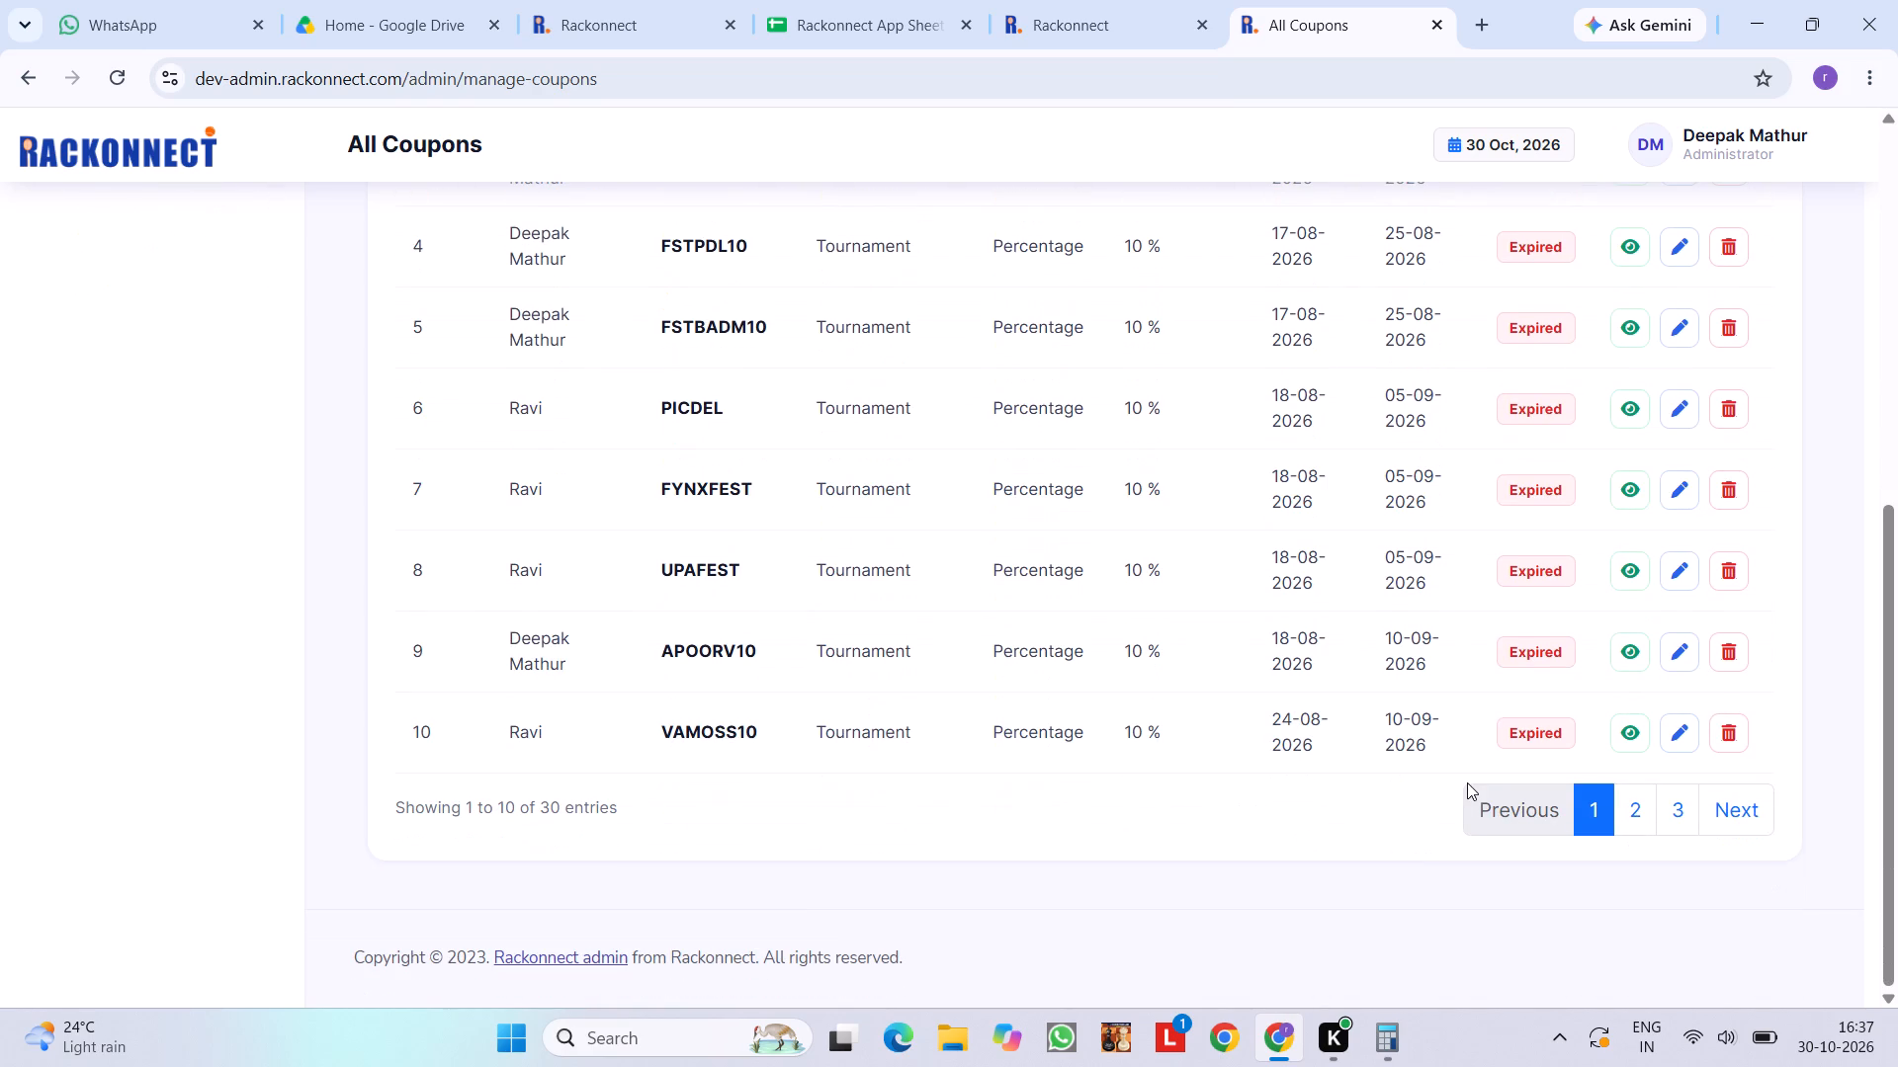
left_click(1636, 811)
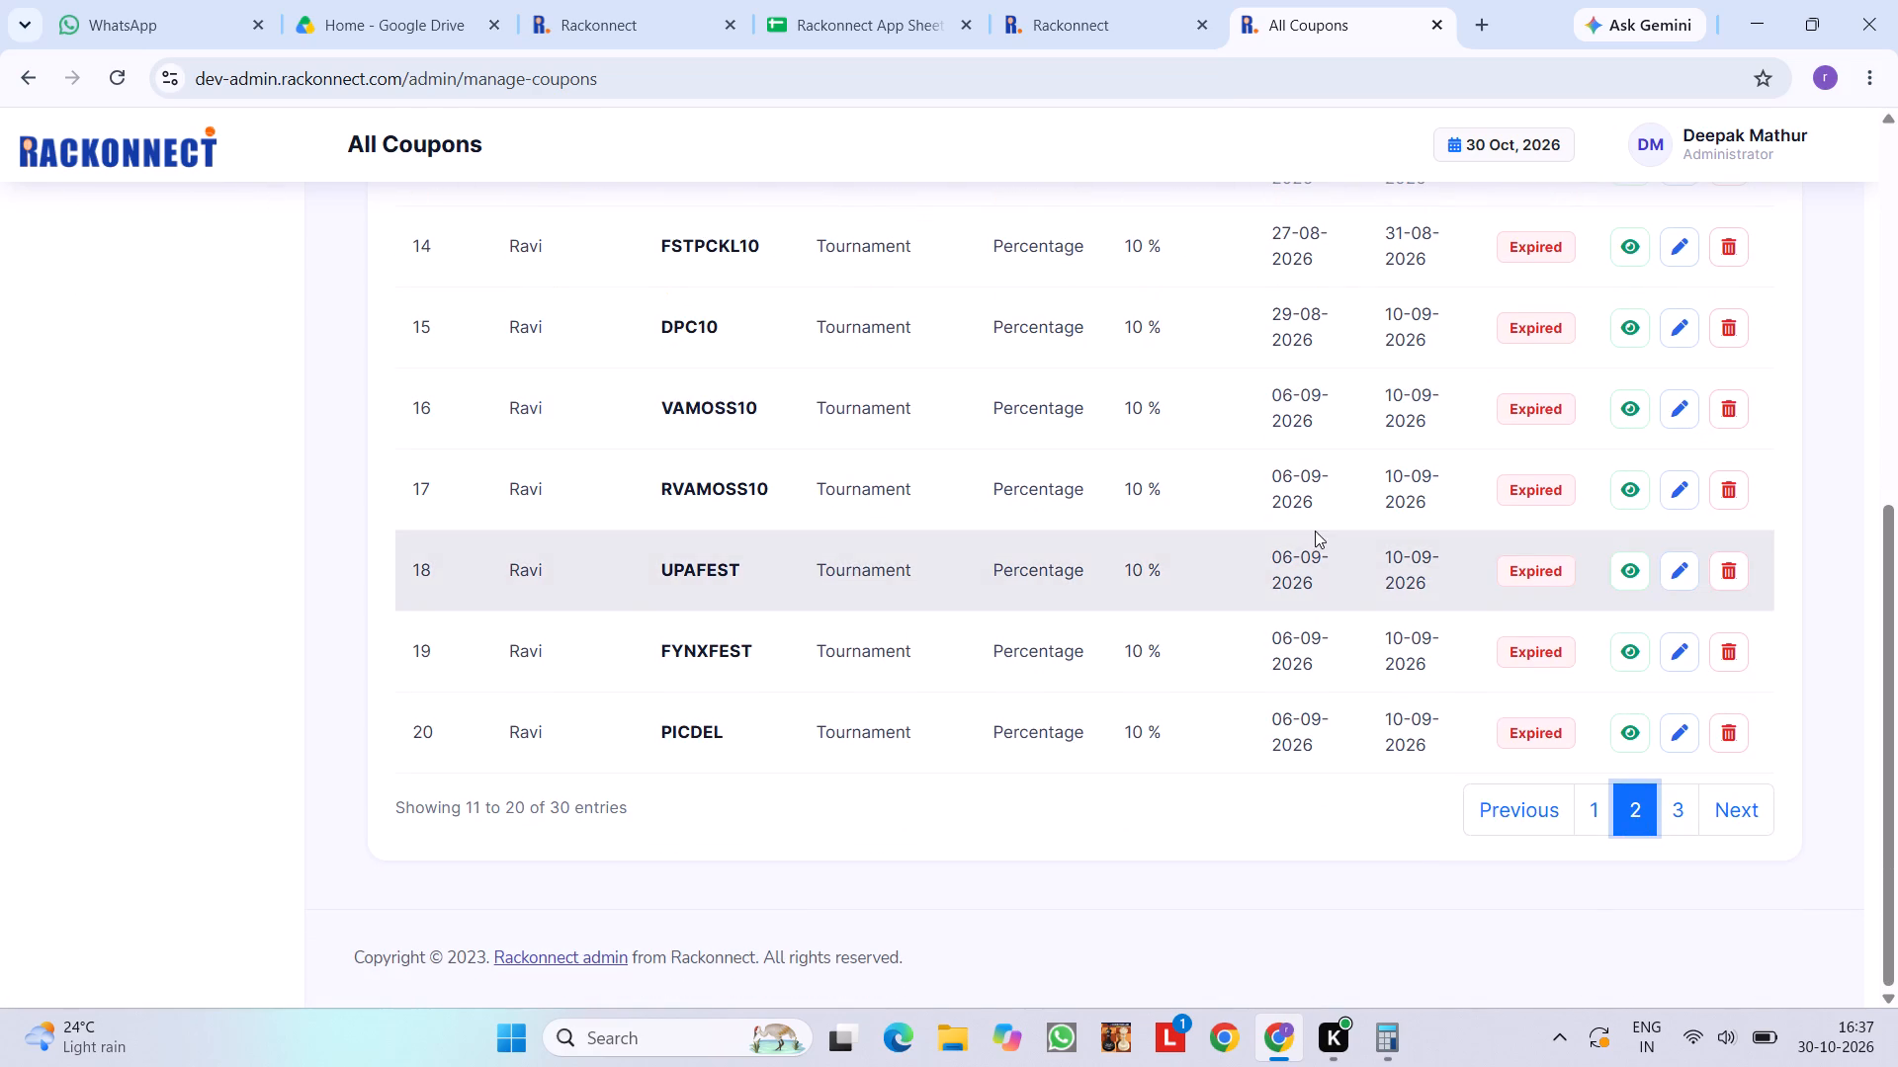
scroll(1165, 509, "up", 1)
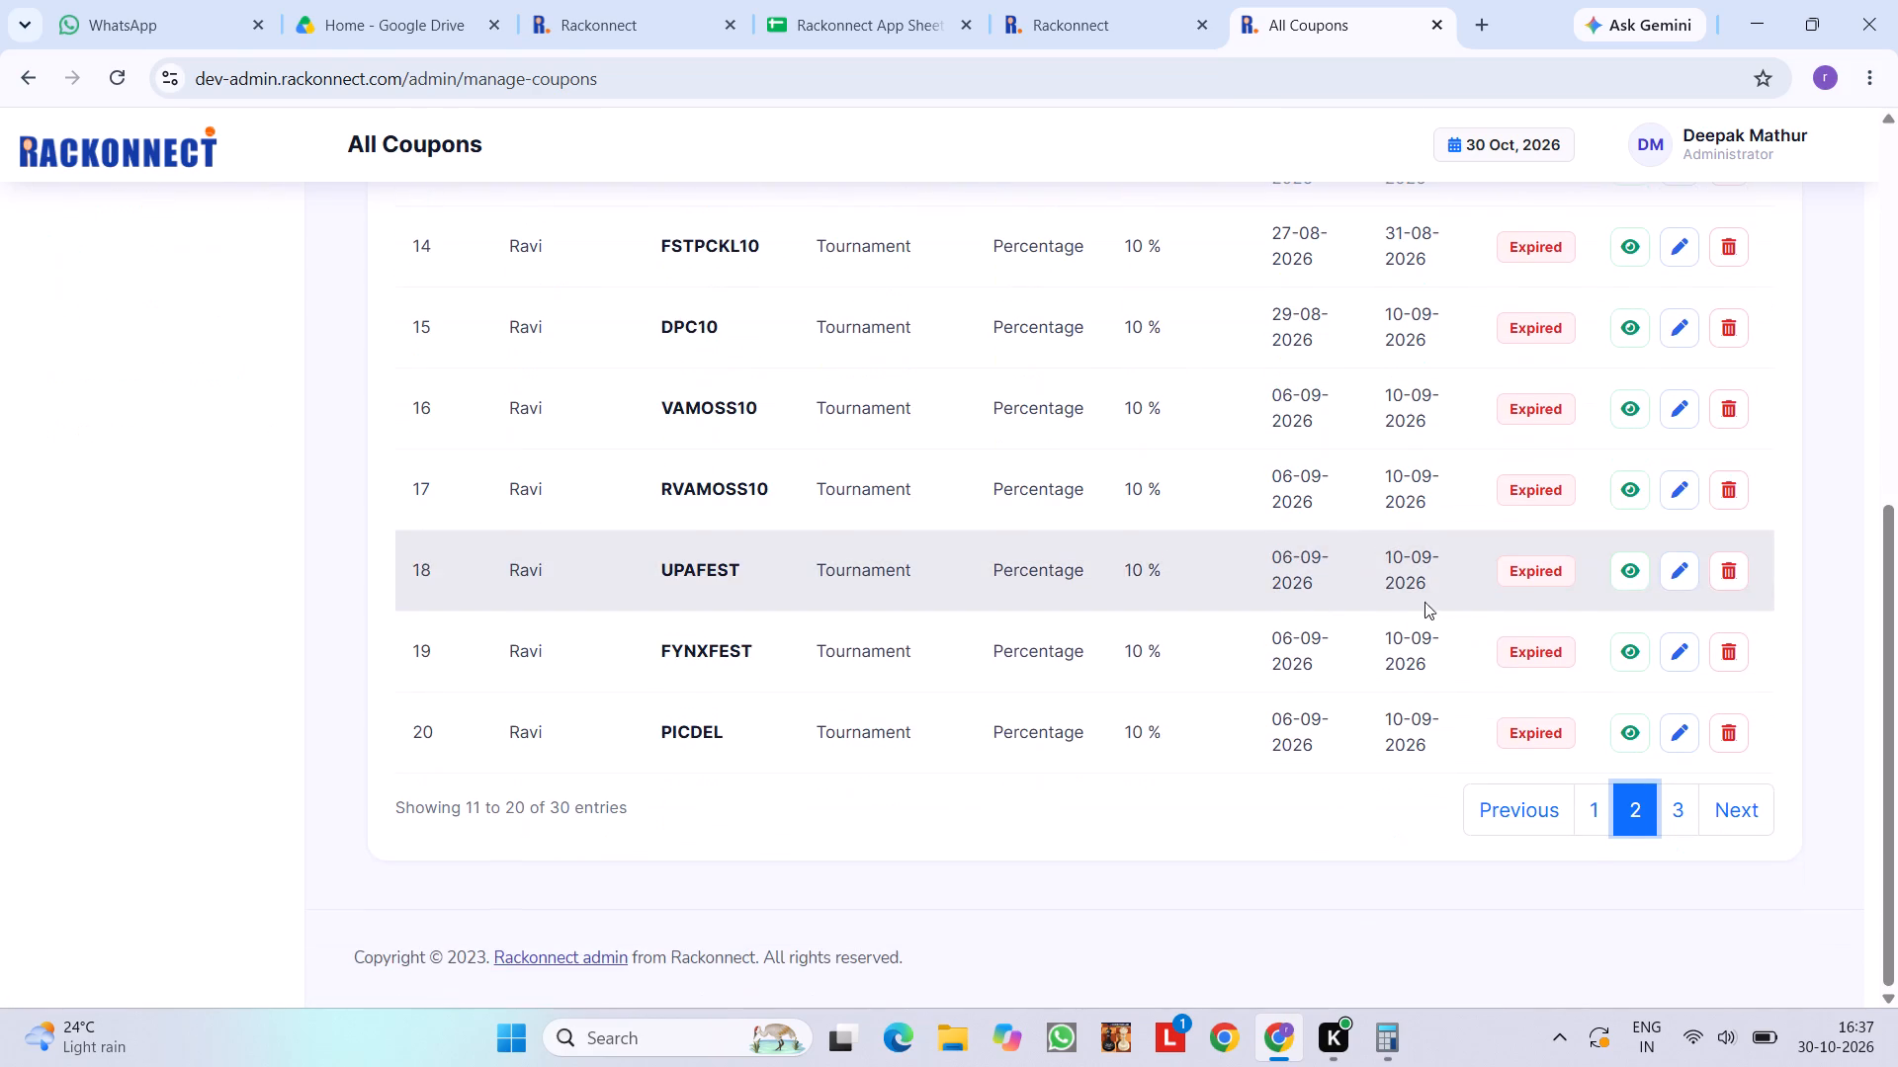
left_click(1686, 820)
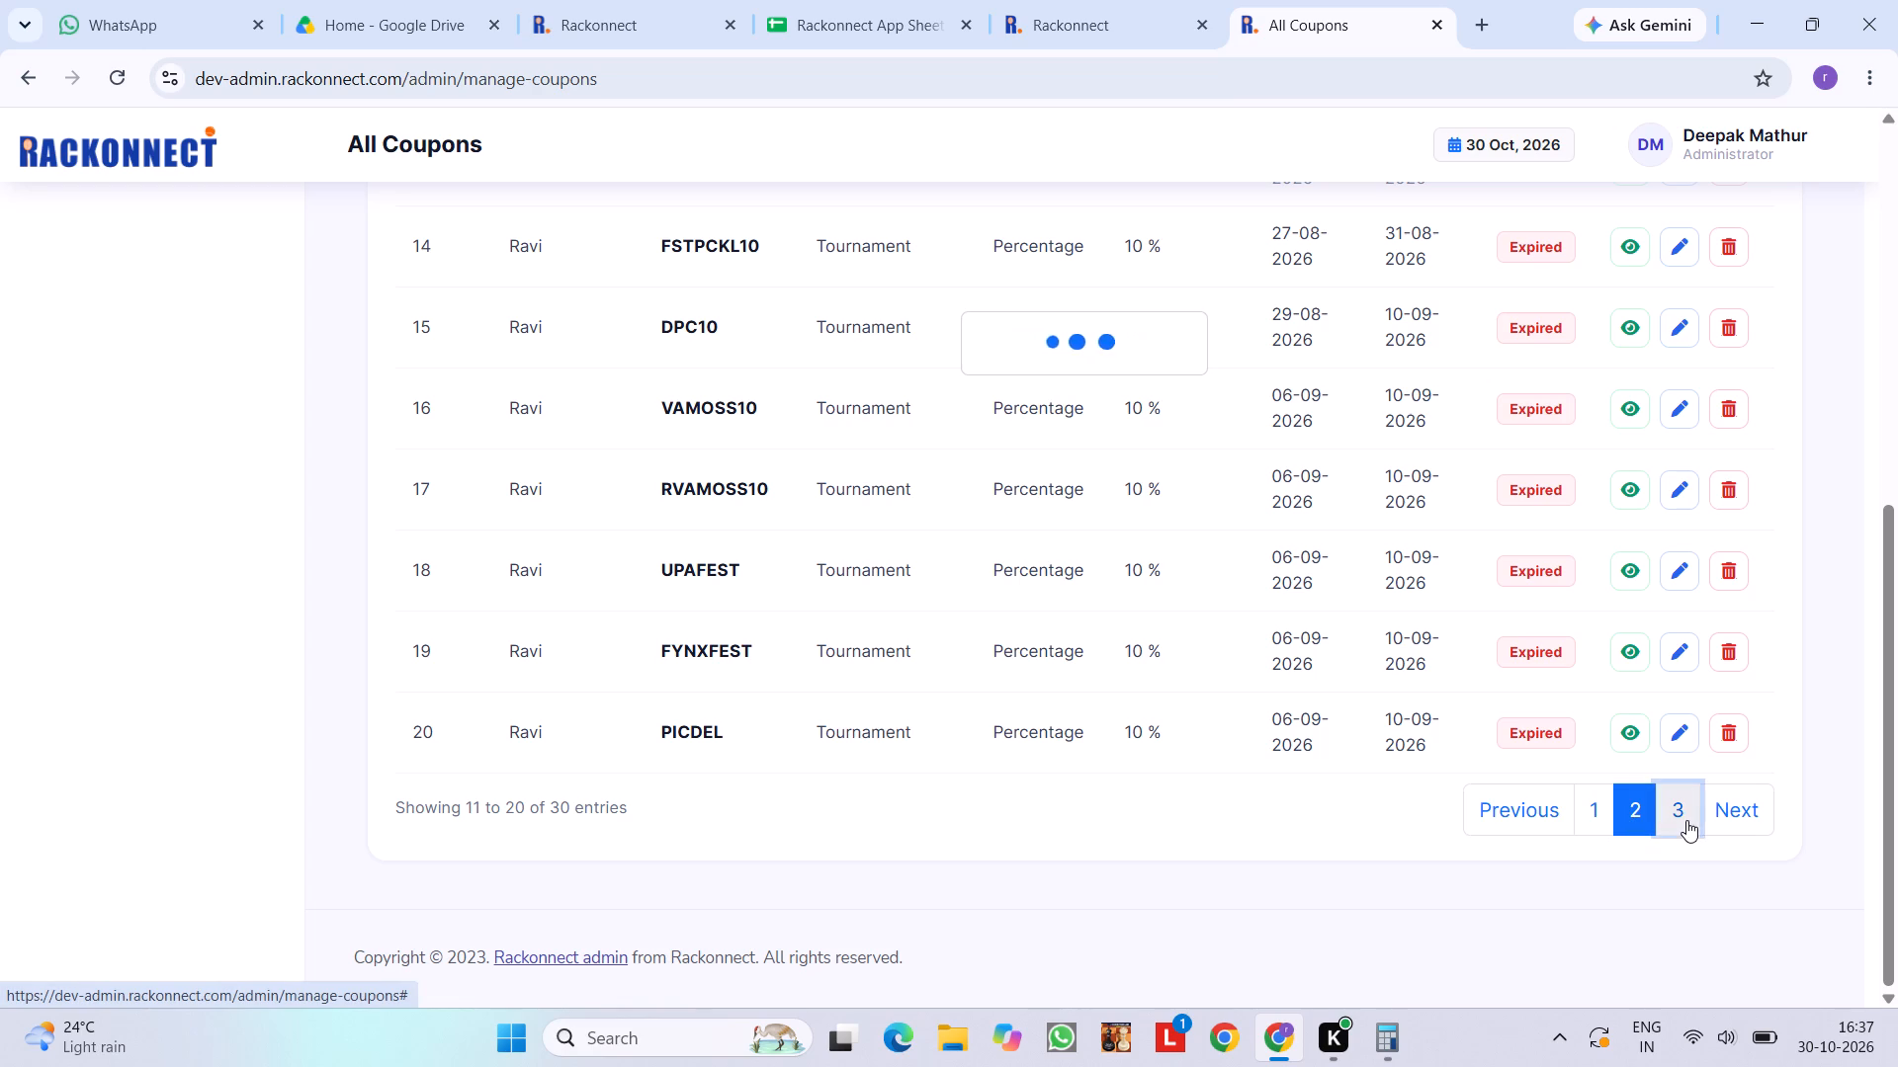
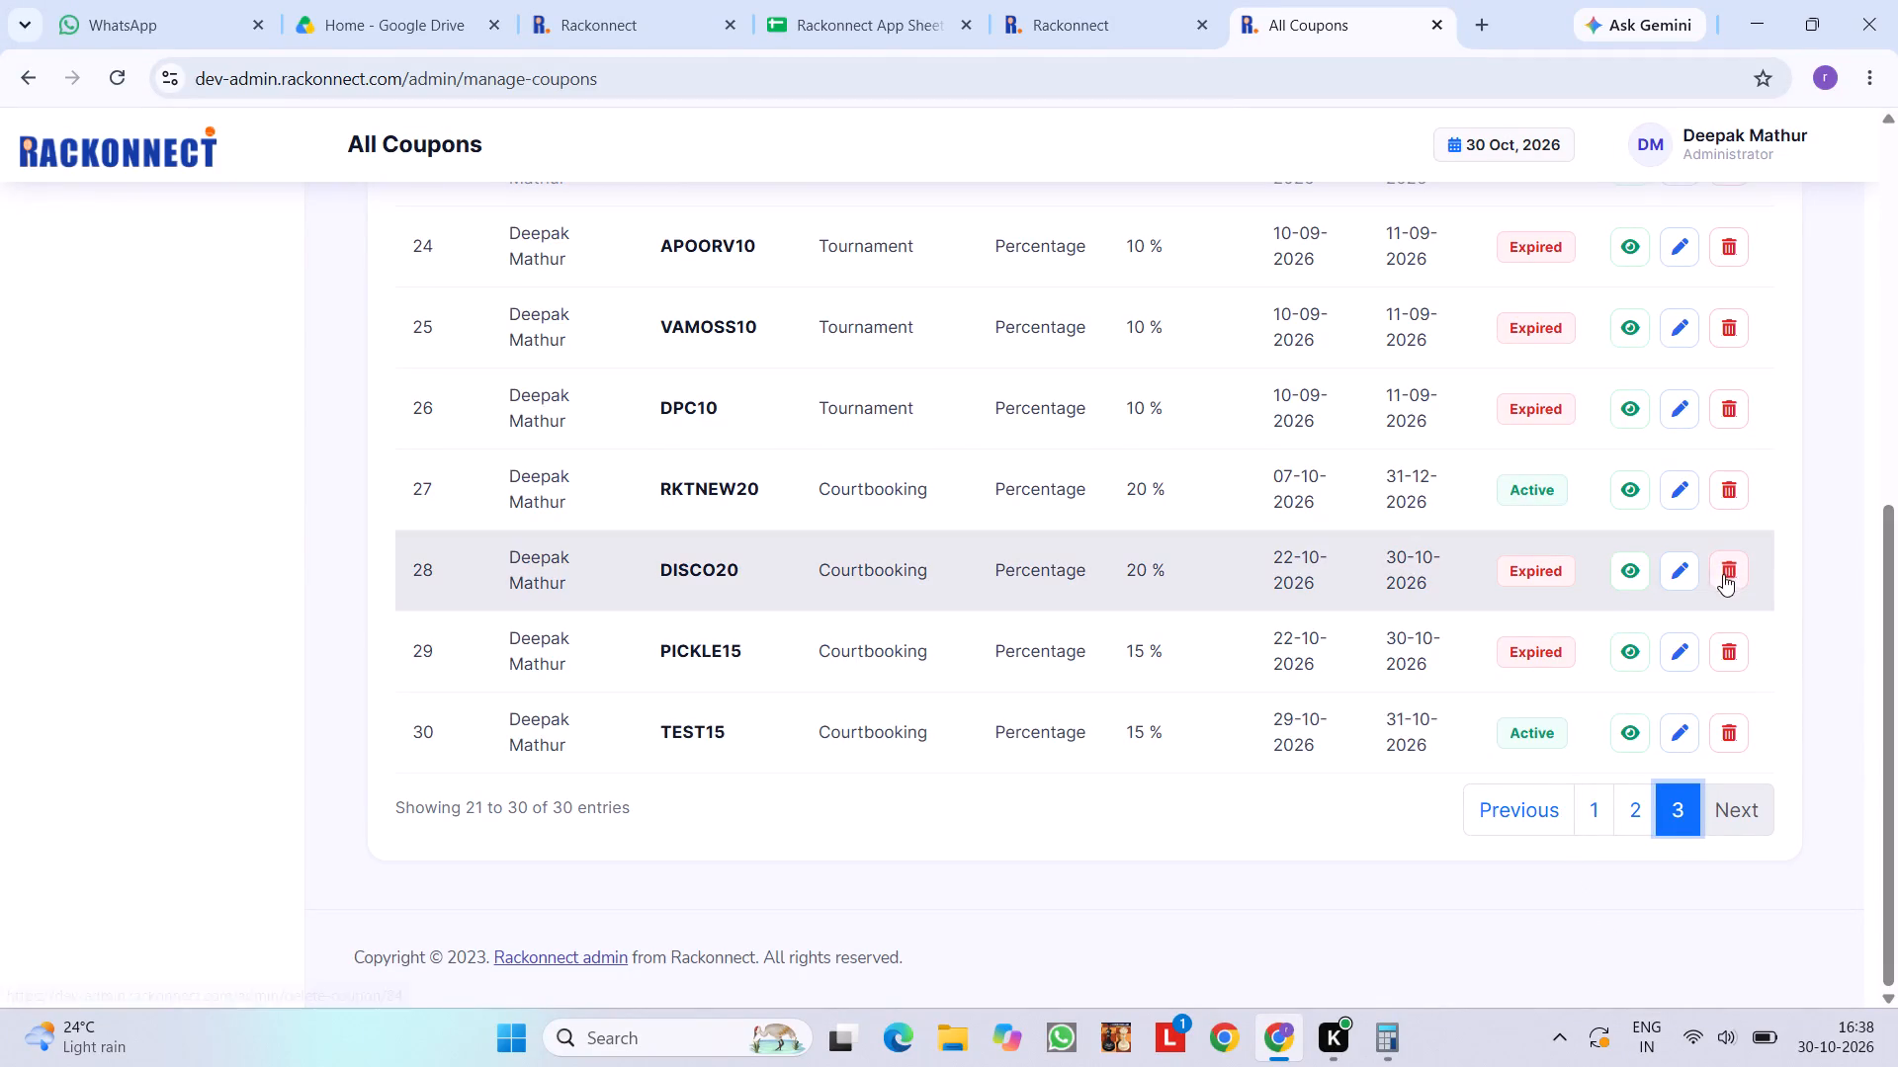
Edit the DISCO20 coupon to set its Valid Up To date to 2026-11-10, and save the update.
left_click(1683, 572)
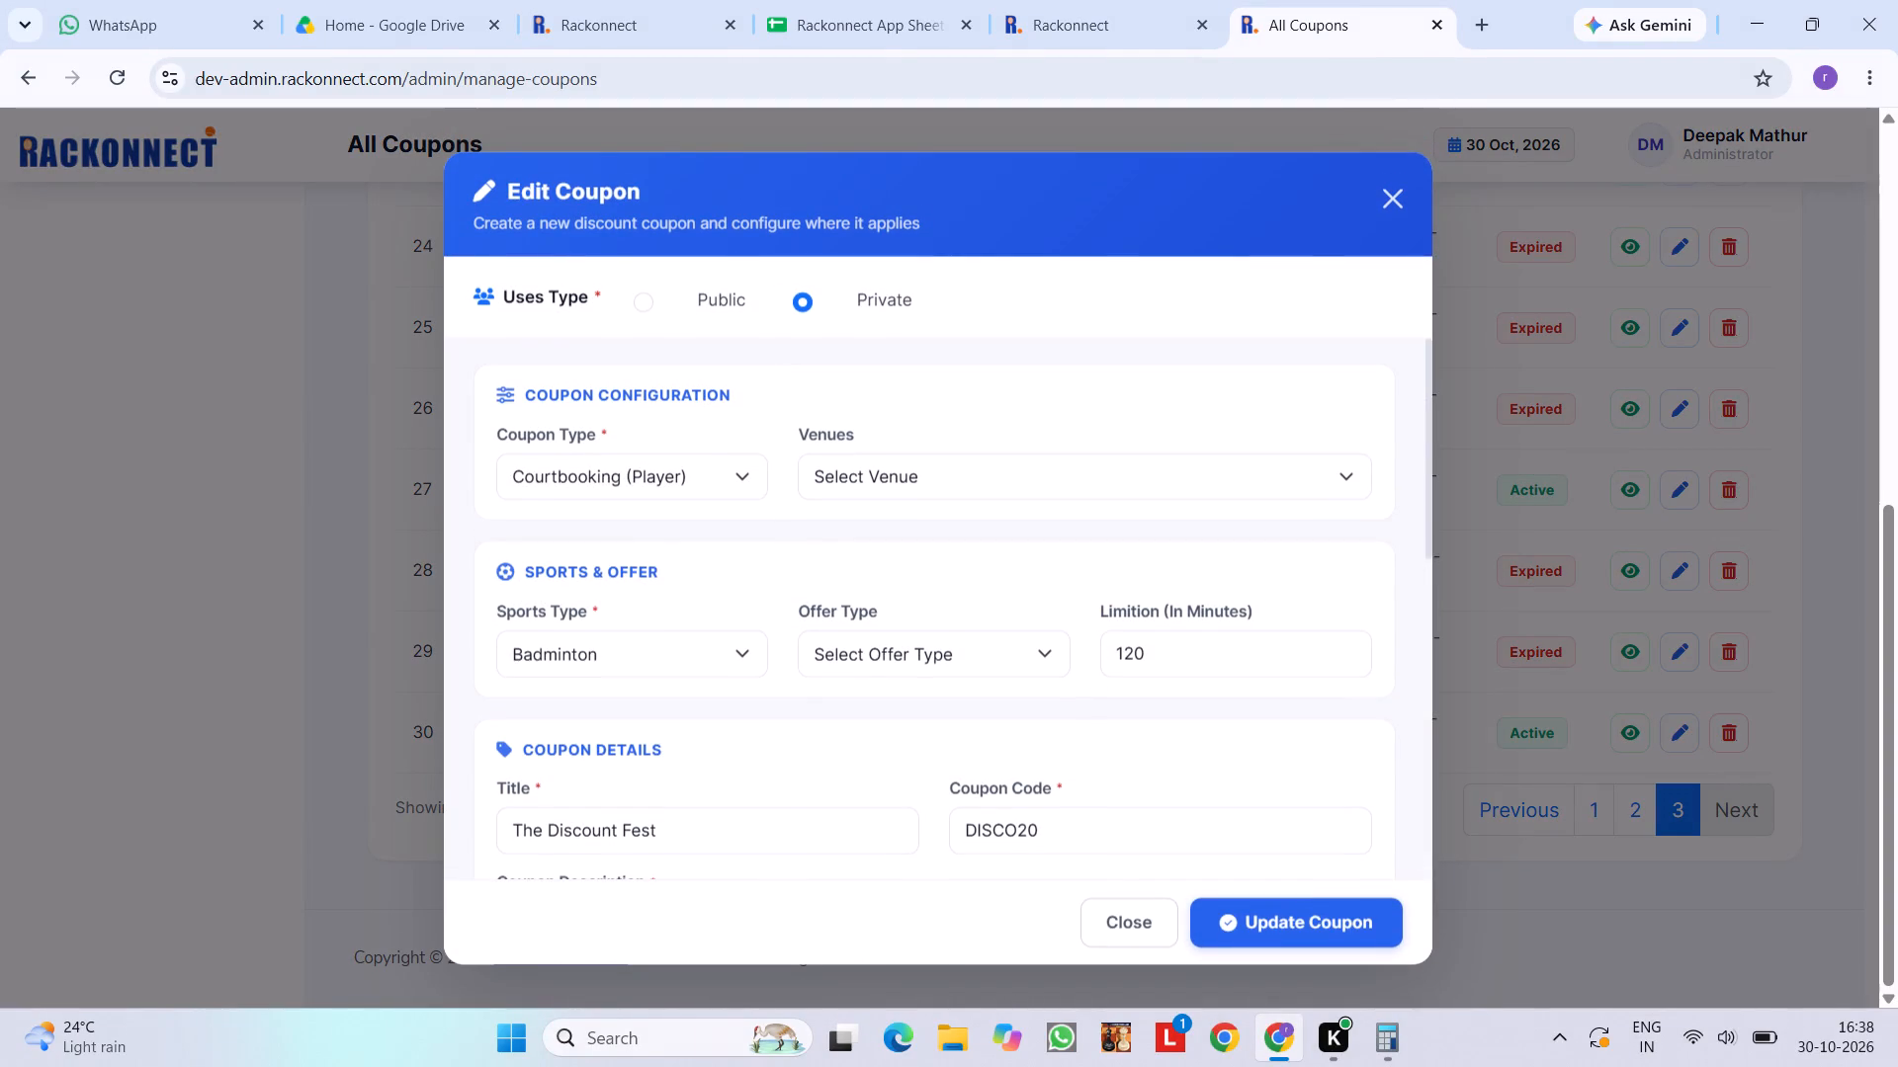
scroll(1008, 627, "down", 5)
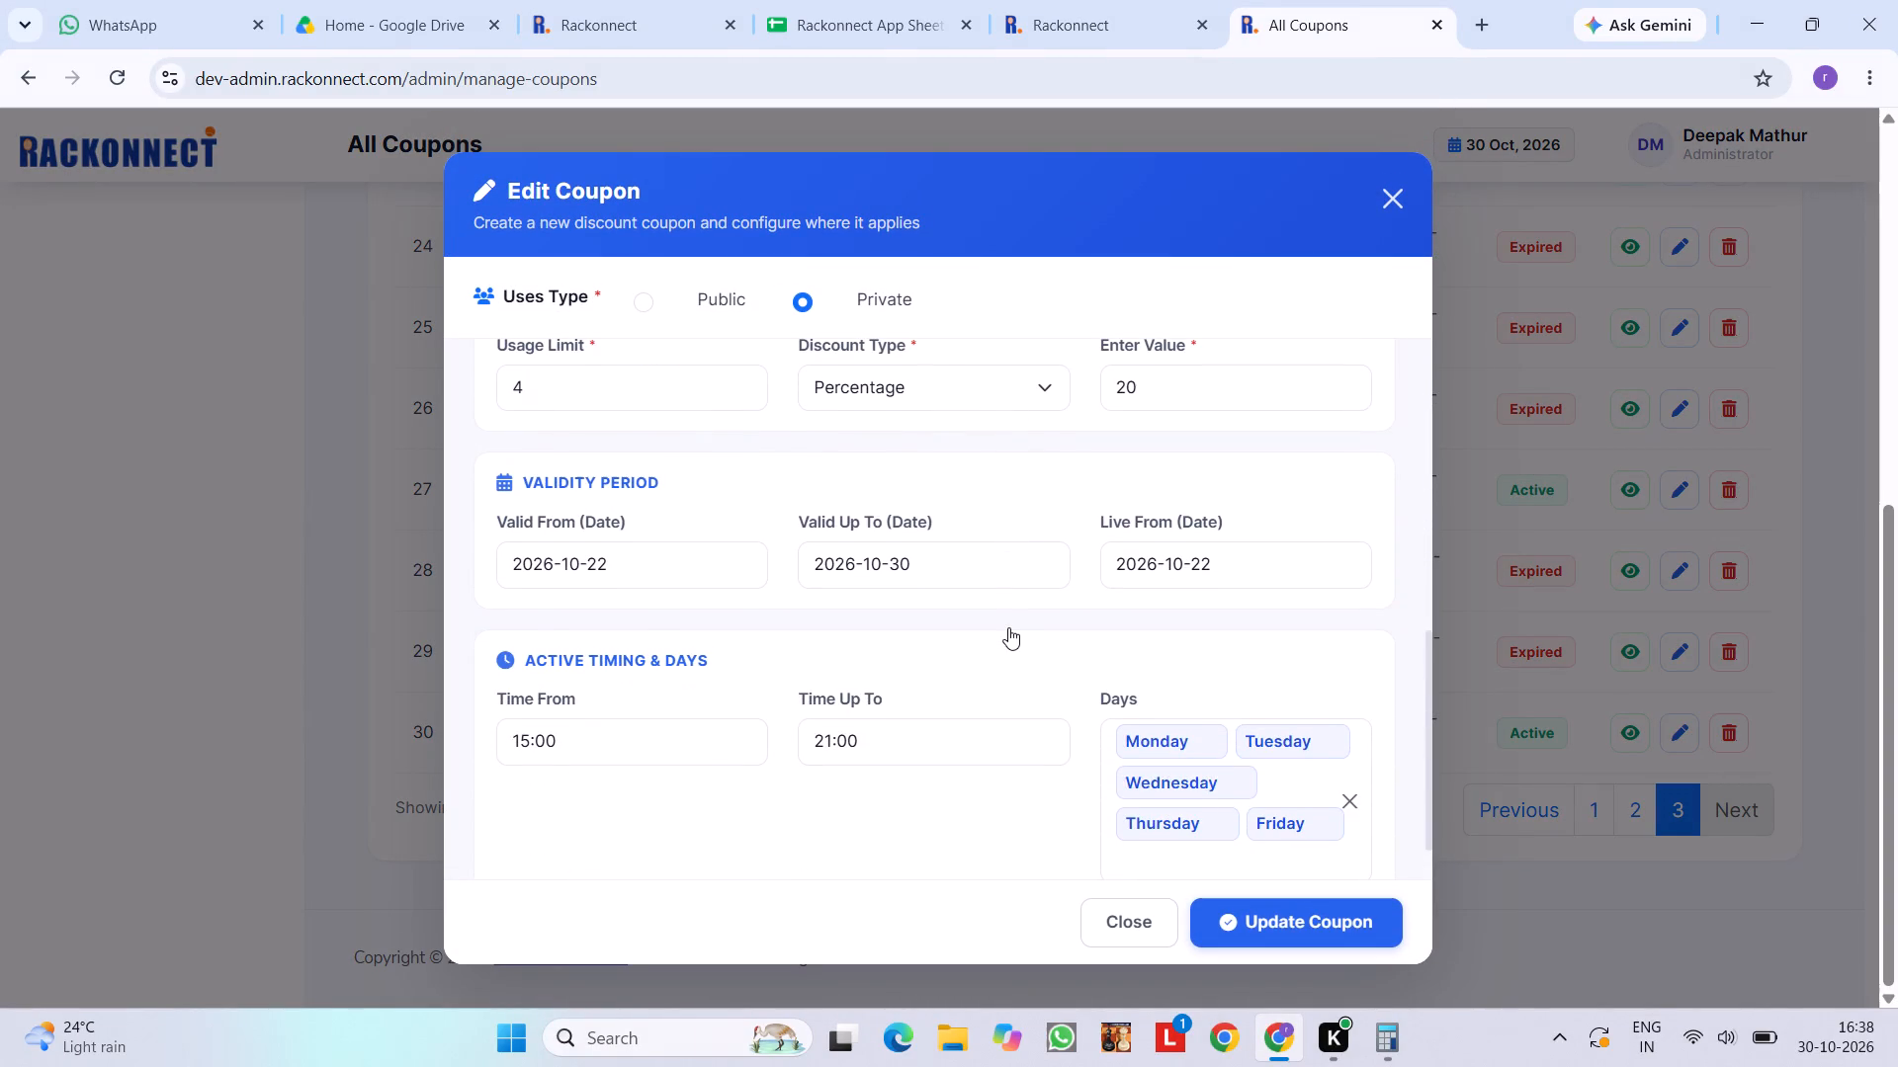
scroll(1008, 627, "down", 1)
left_click(1024, 483)
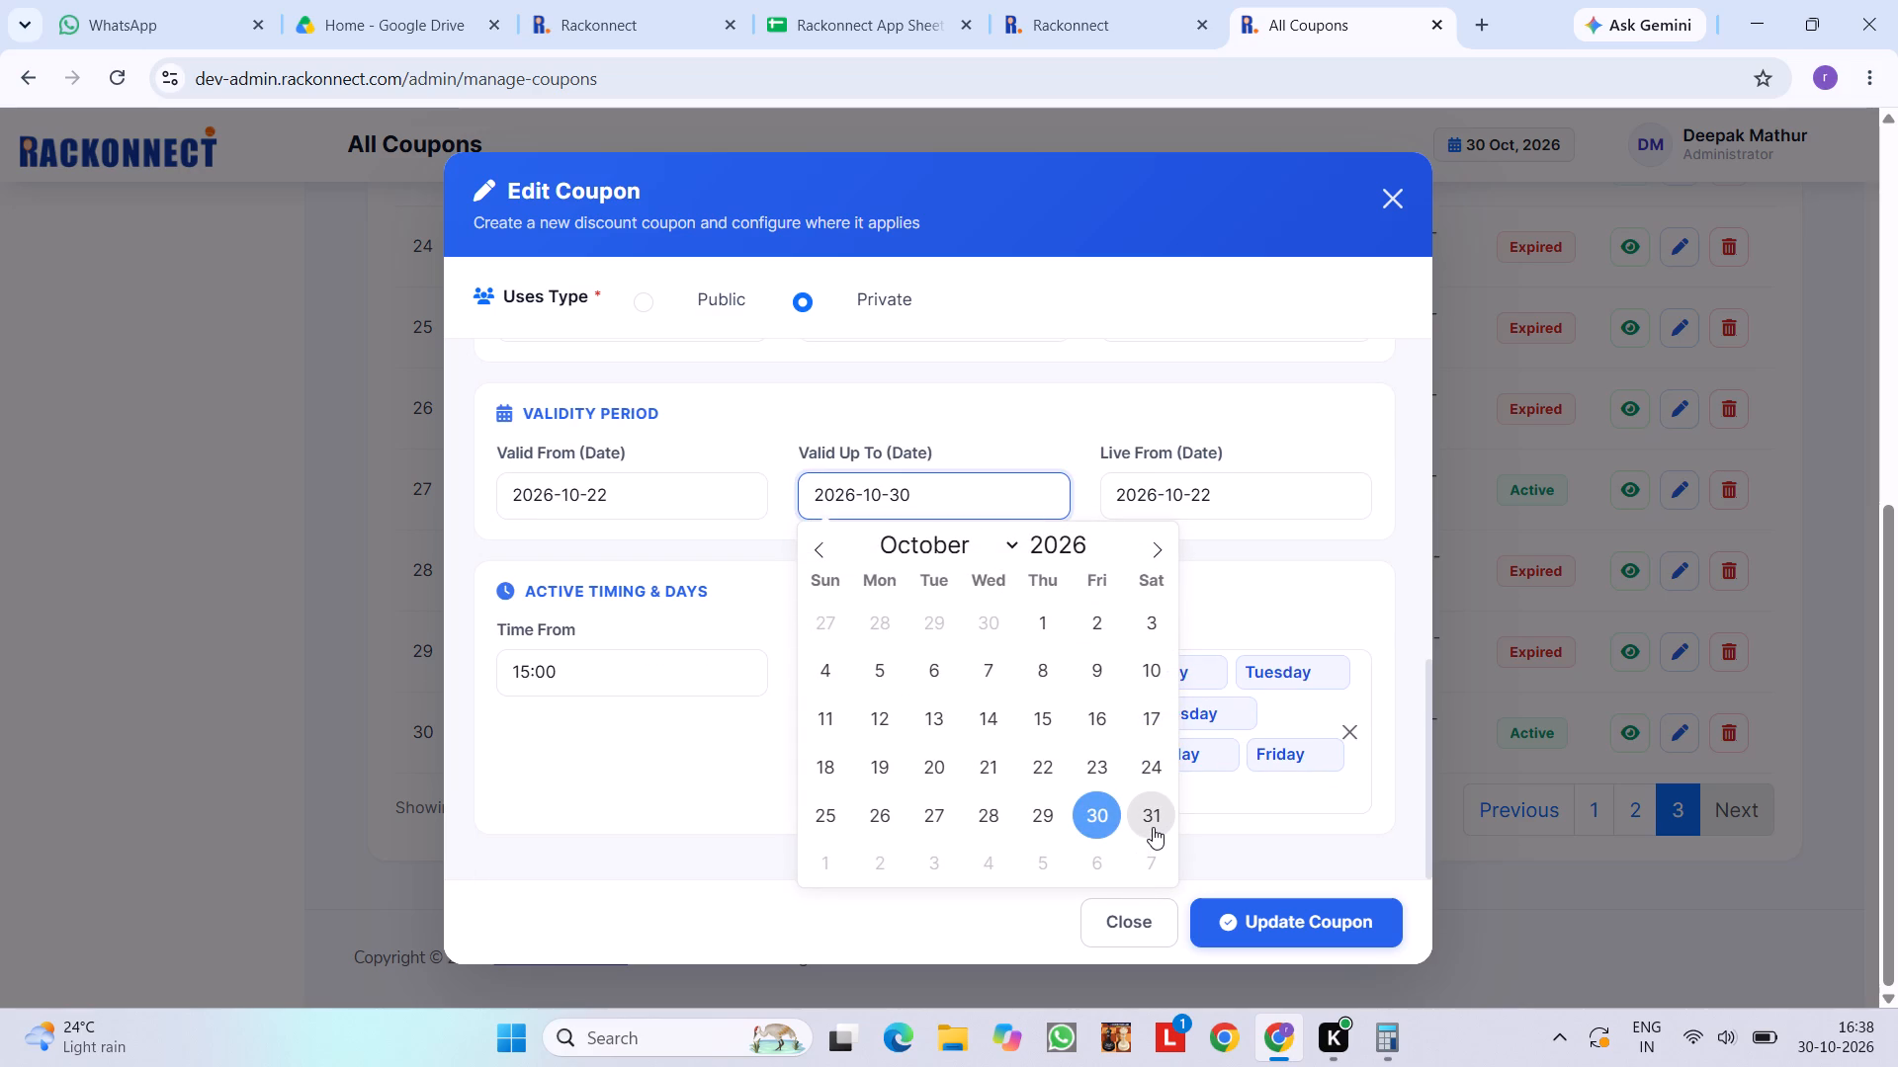
left_click(1163, 537)
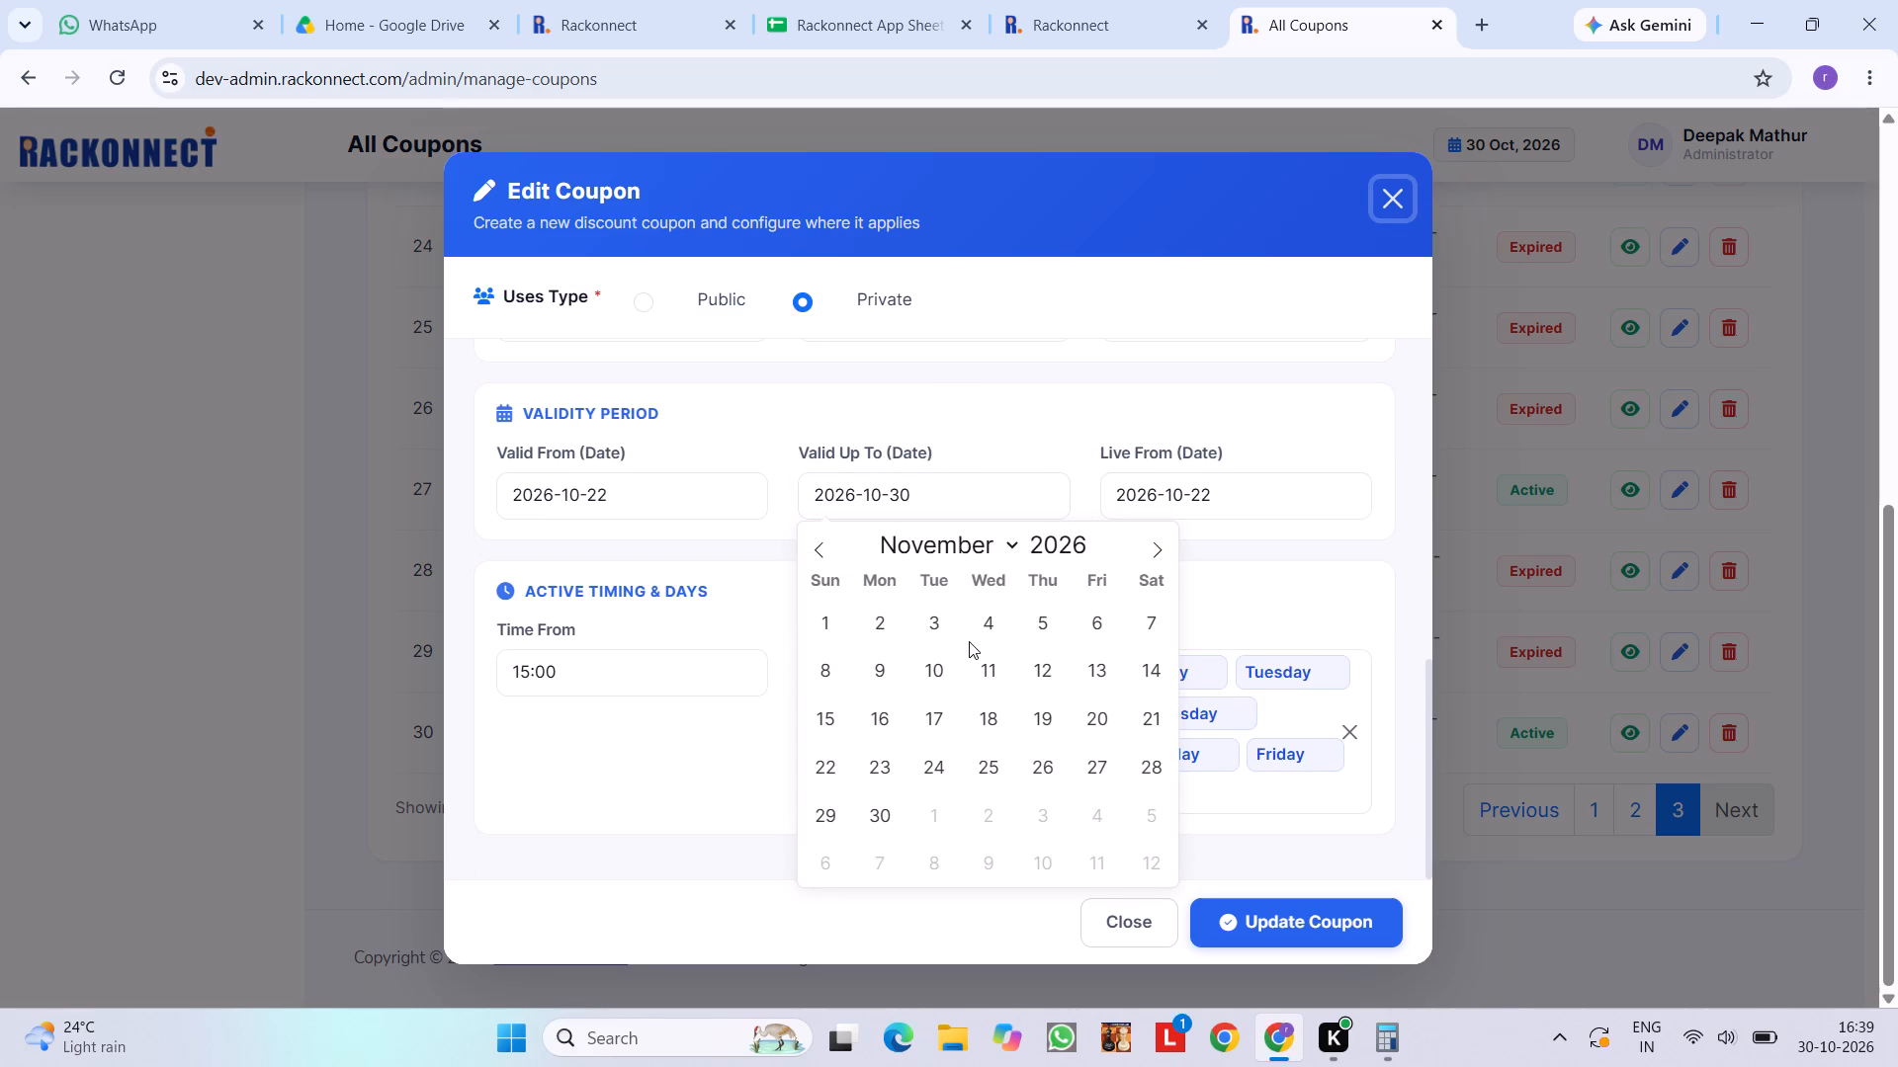
left_click(921, 670)
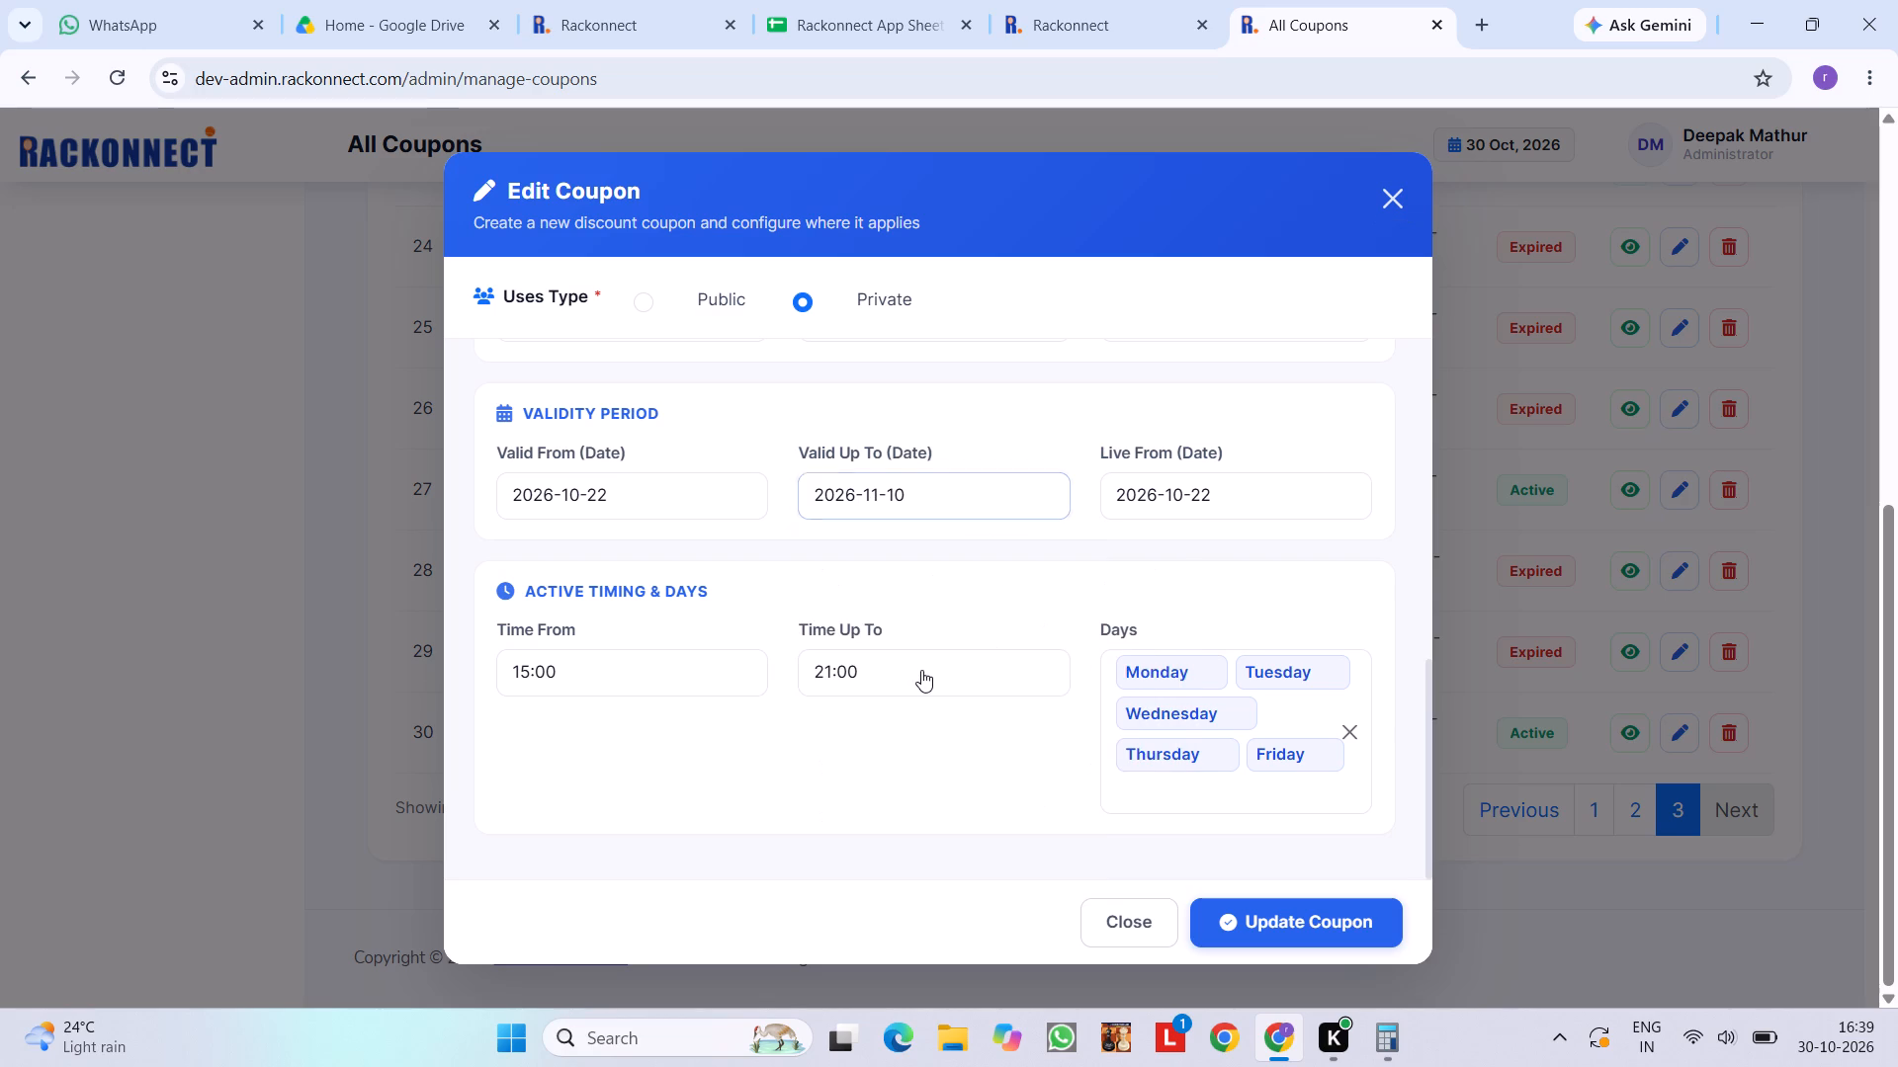
left_click(1244, 918)
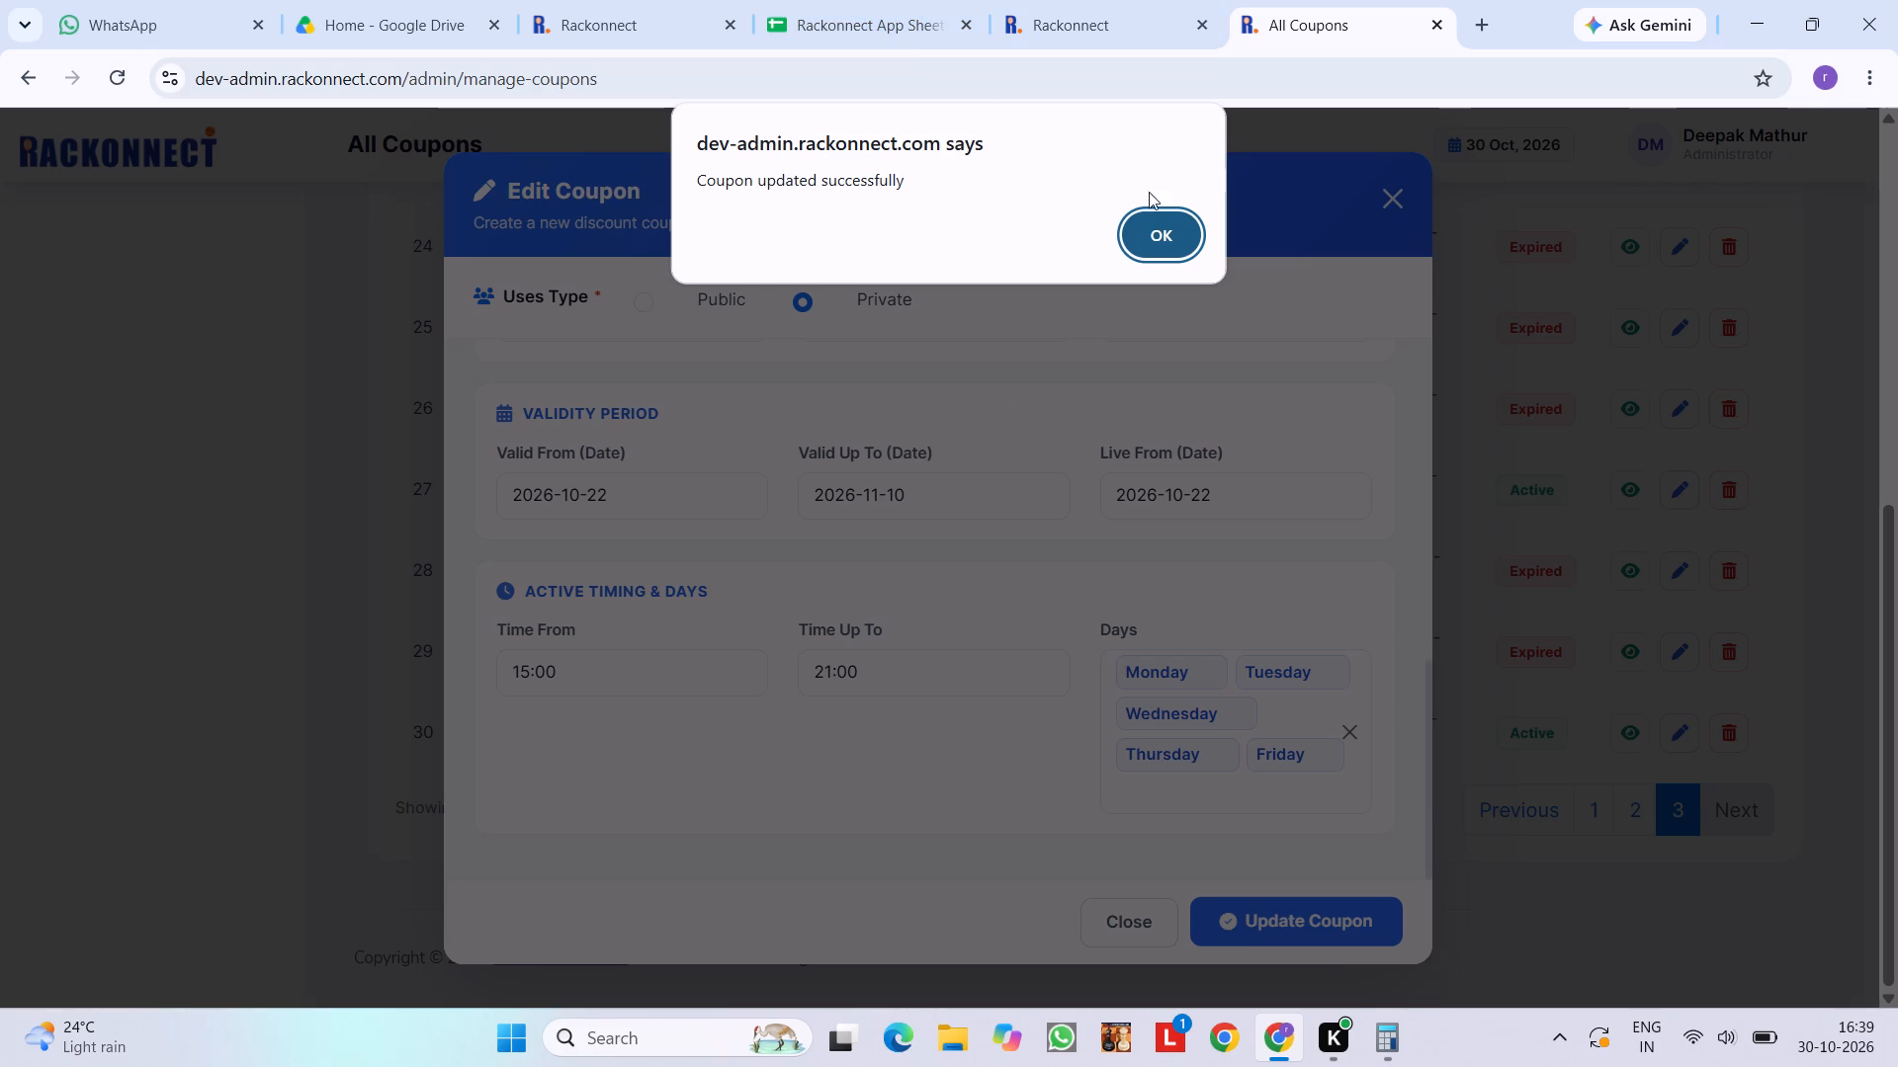
left_click(1160, 234)
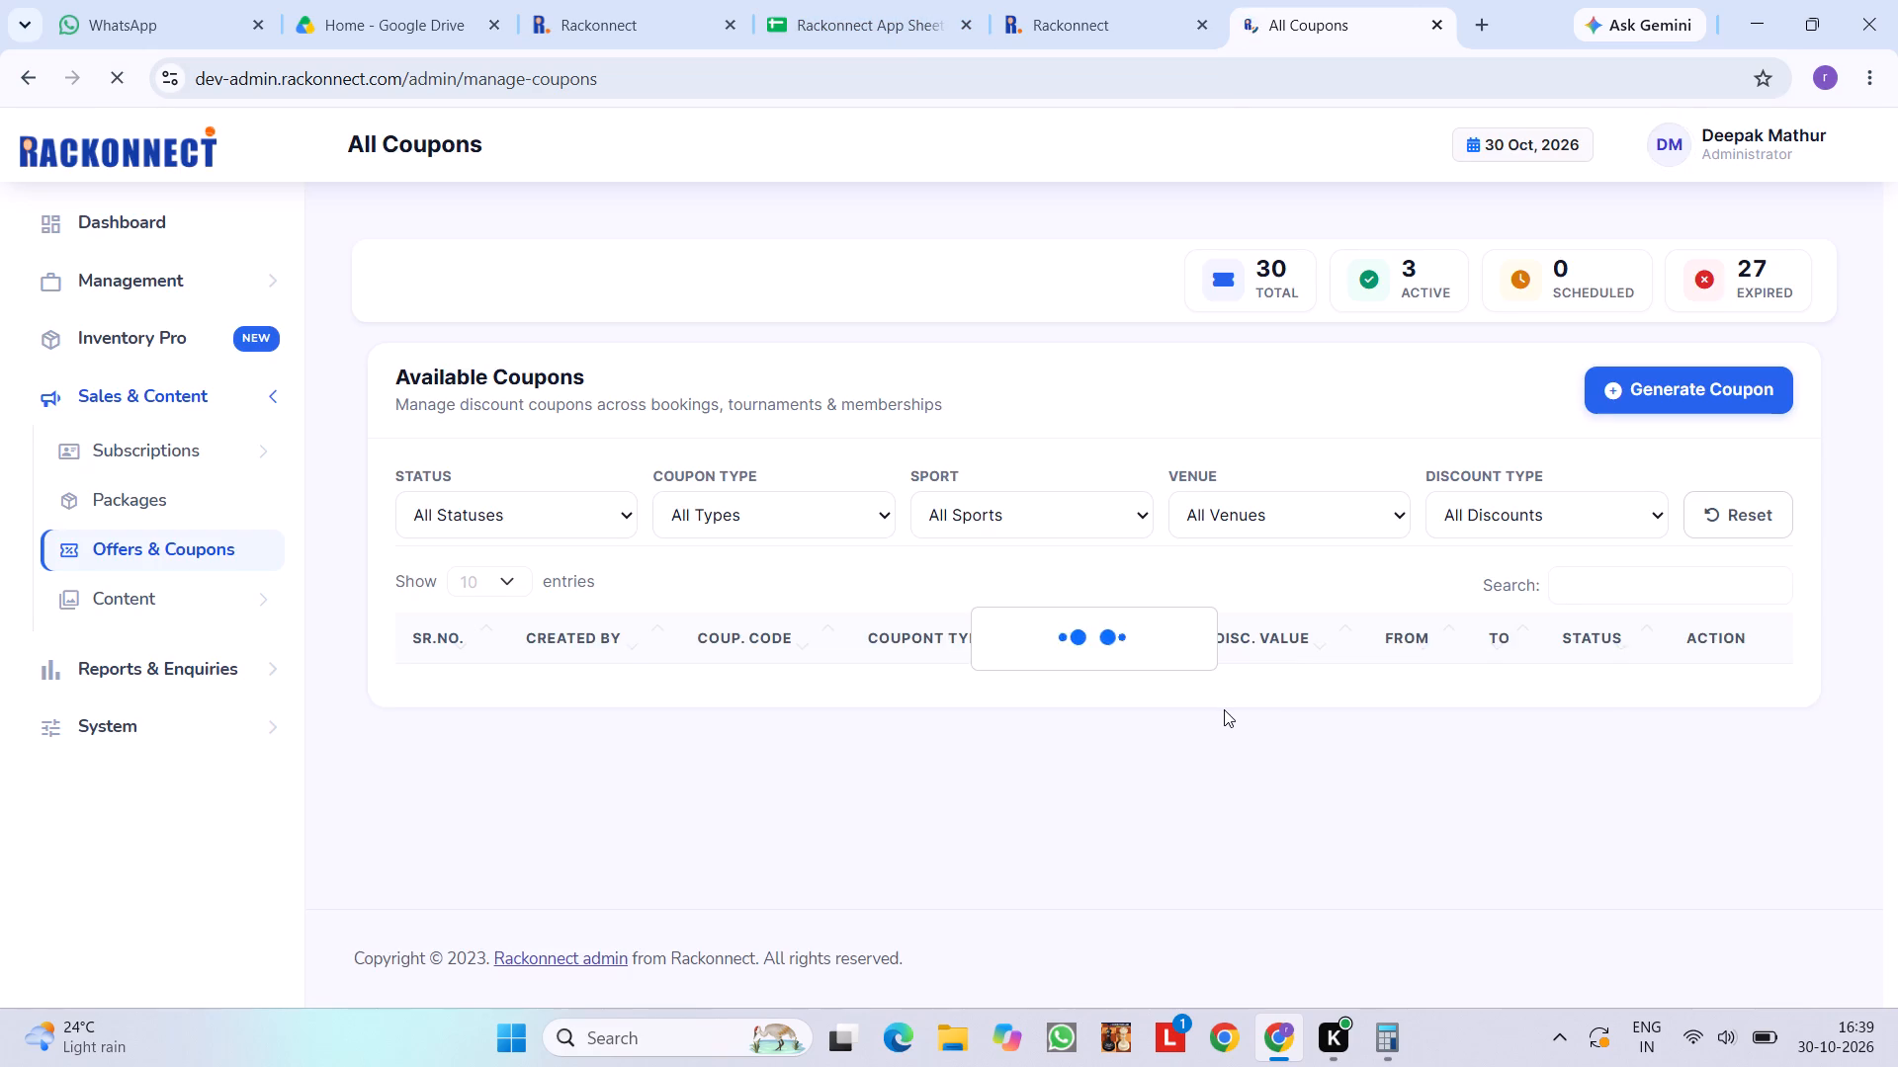
Edit the PICKLE15 coupon on page 3 of the list to set its Valid Up To date to 2026-11-11, and save the update.
scroll(1322, 792, "down", 7)
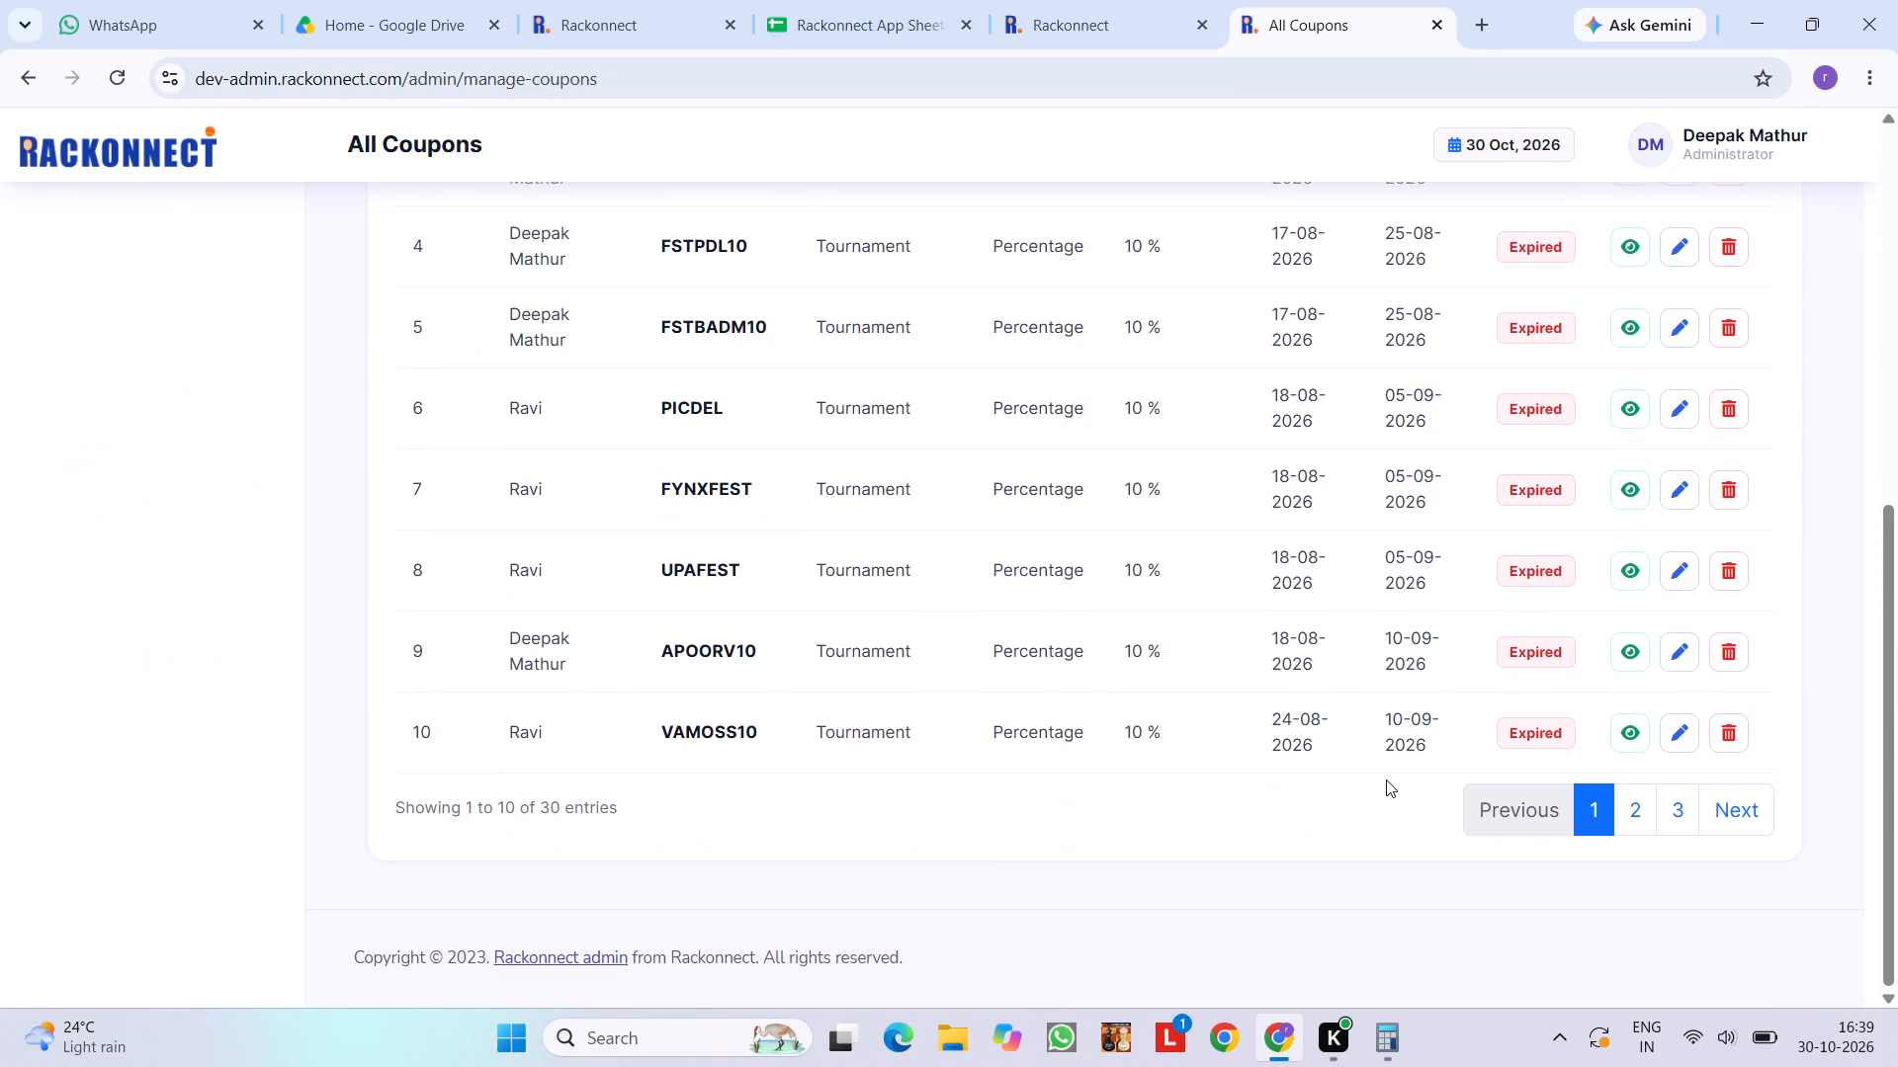
left_click(1665, 826)
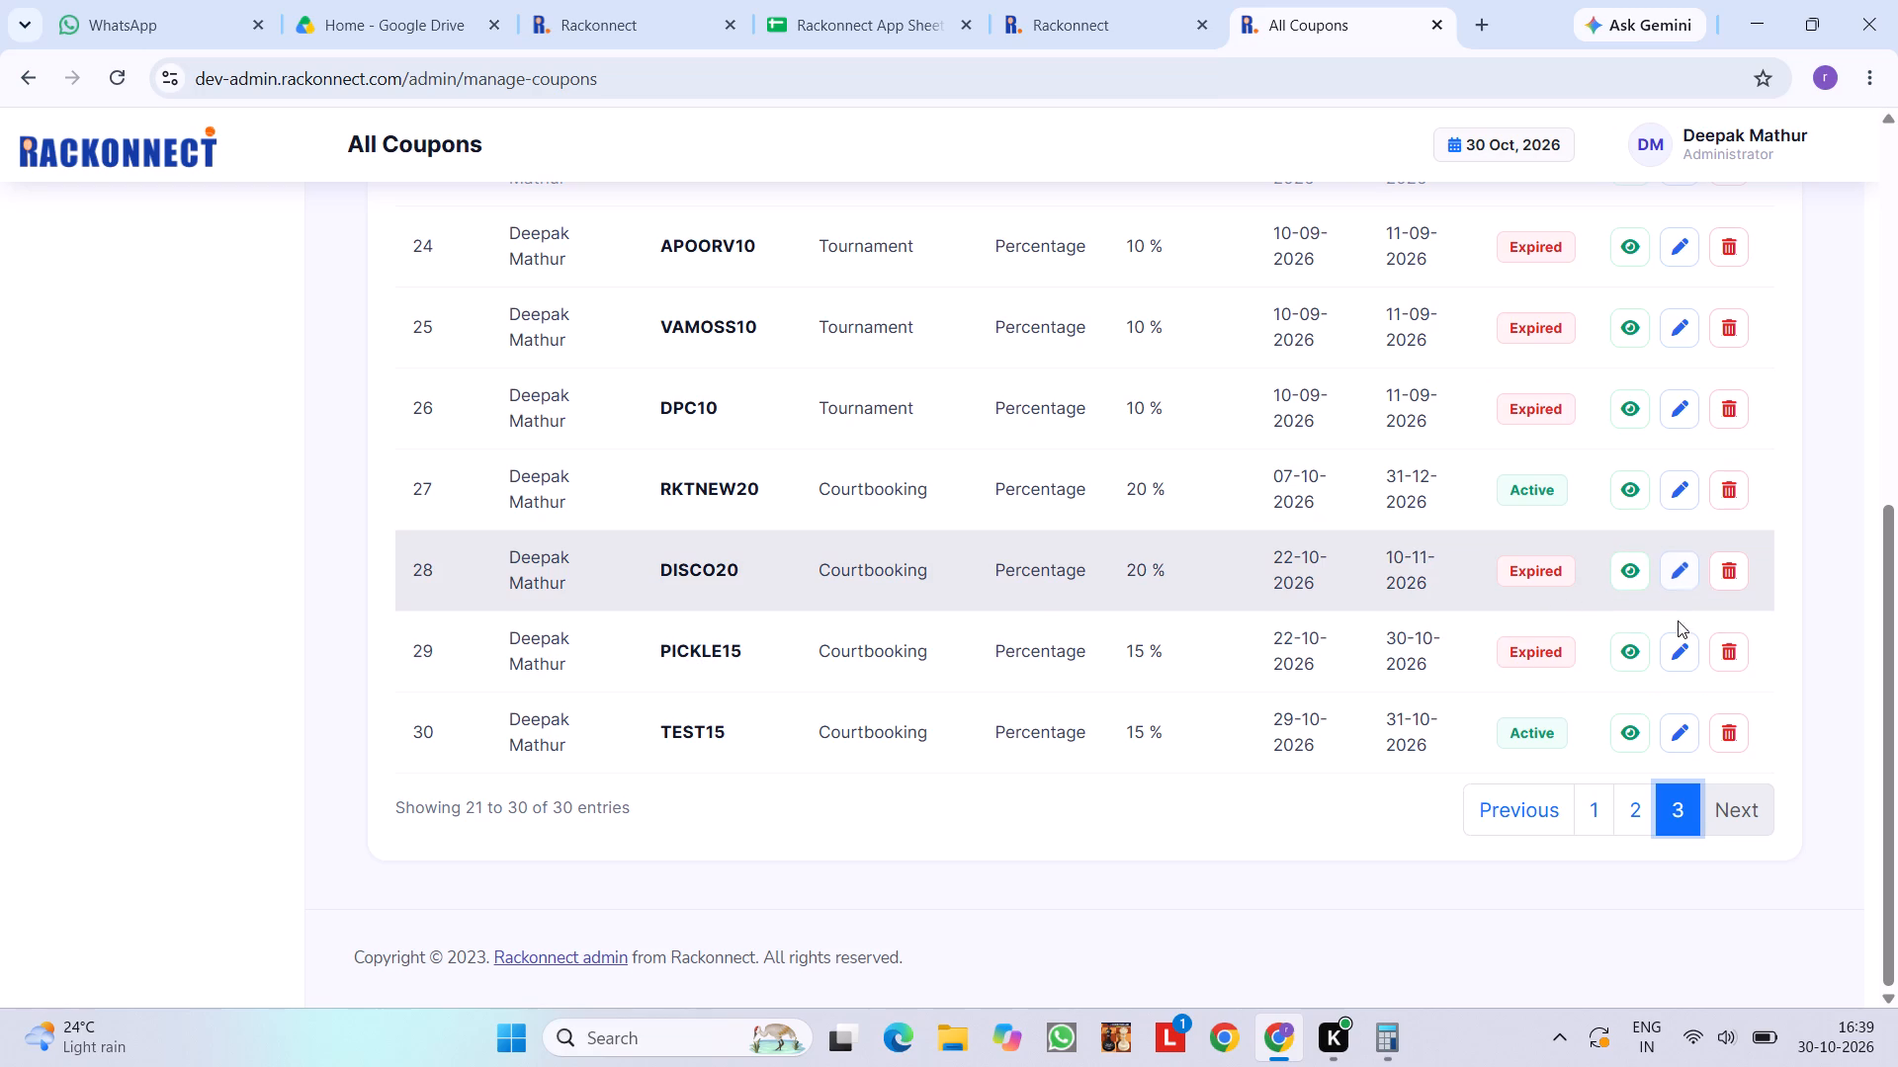
left_click(1677, 636)
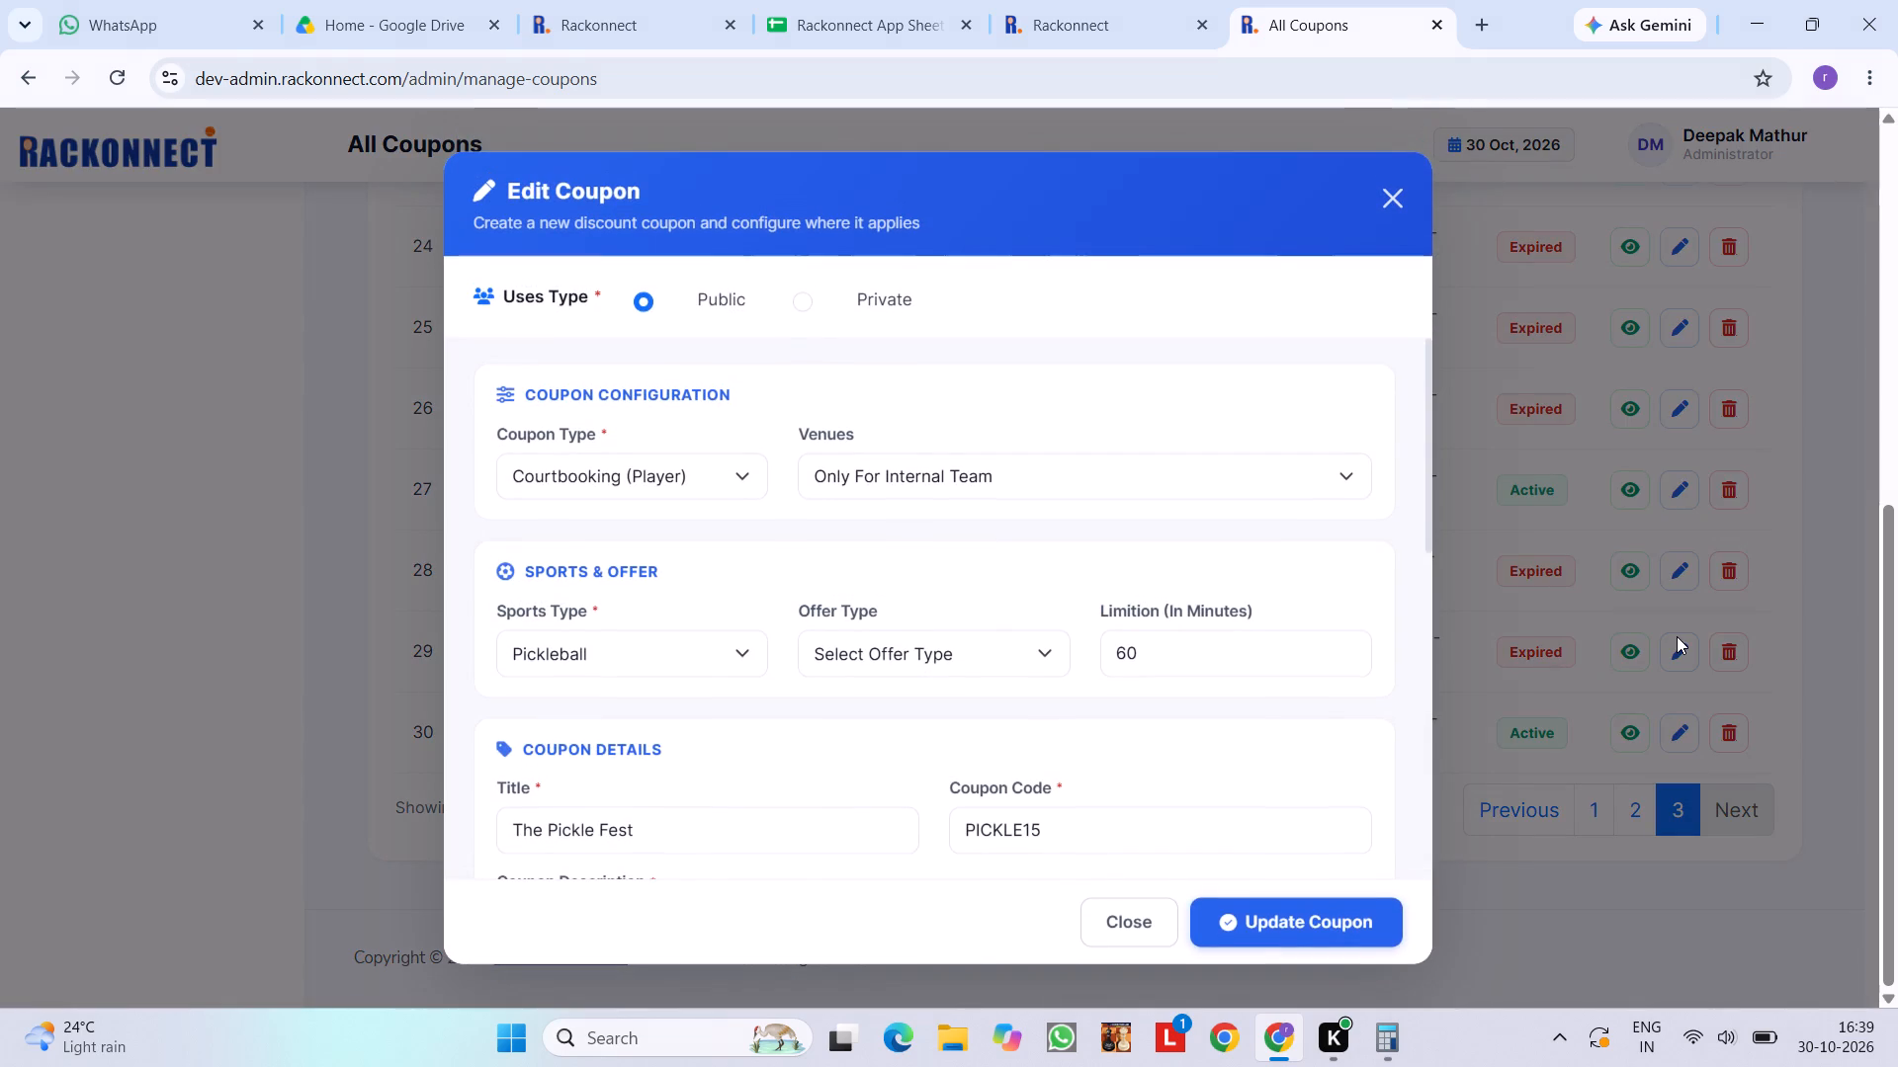
scroll(1243, 638, "down", 3)
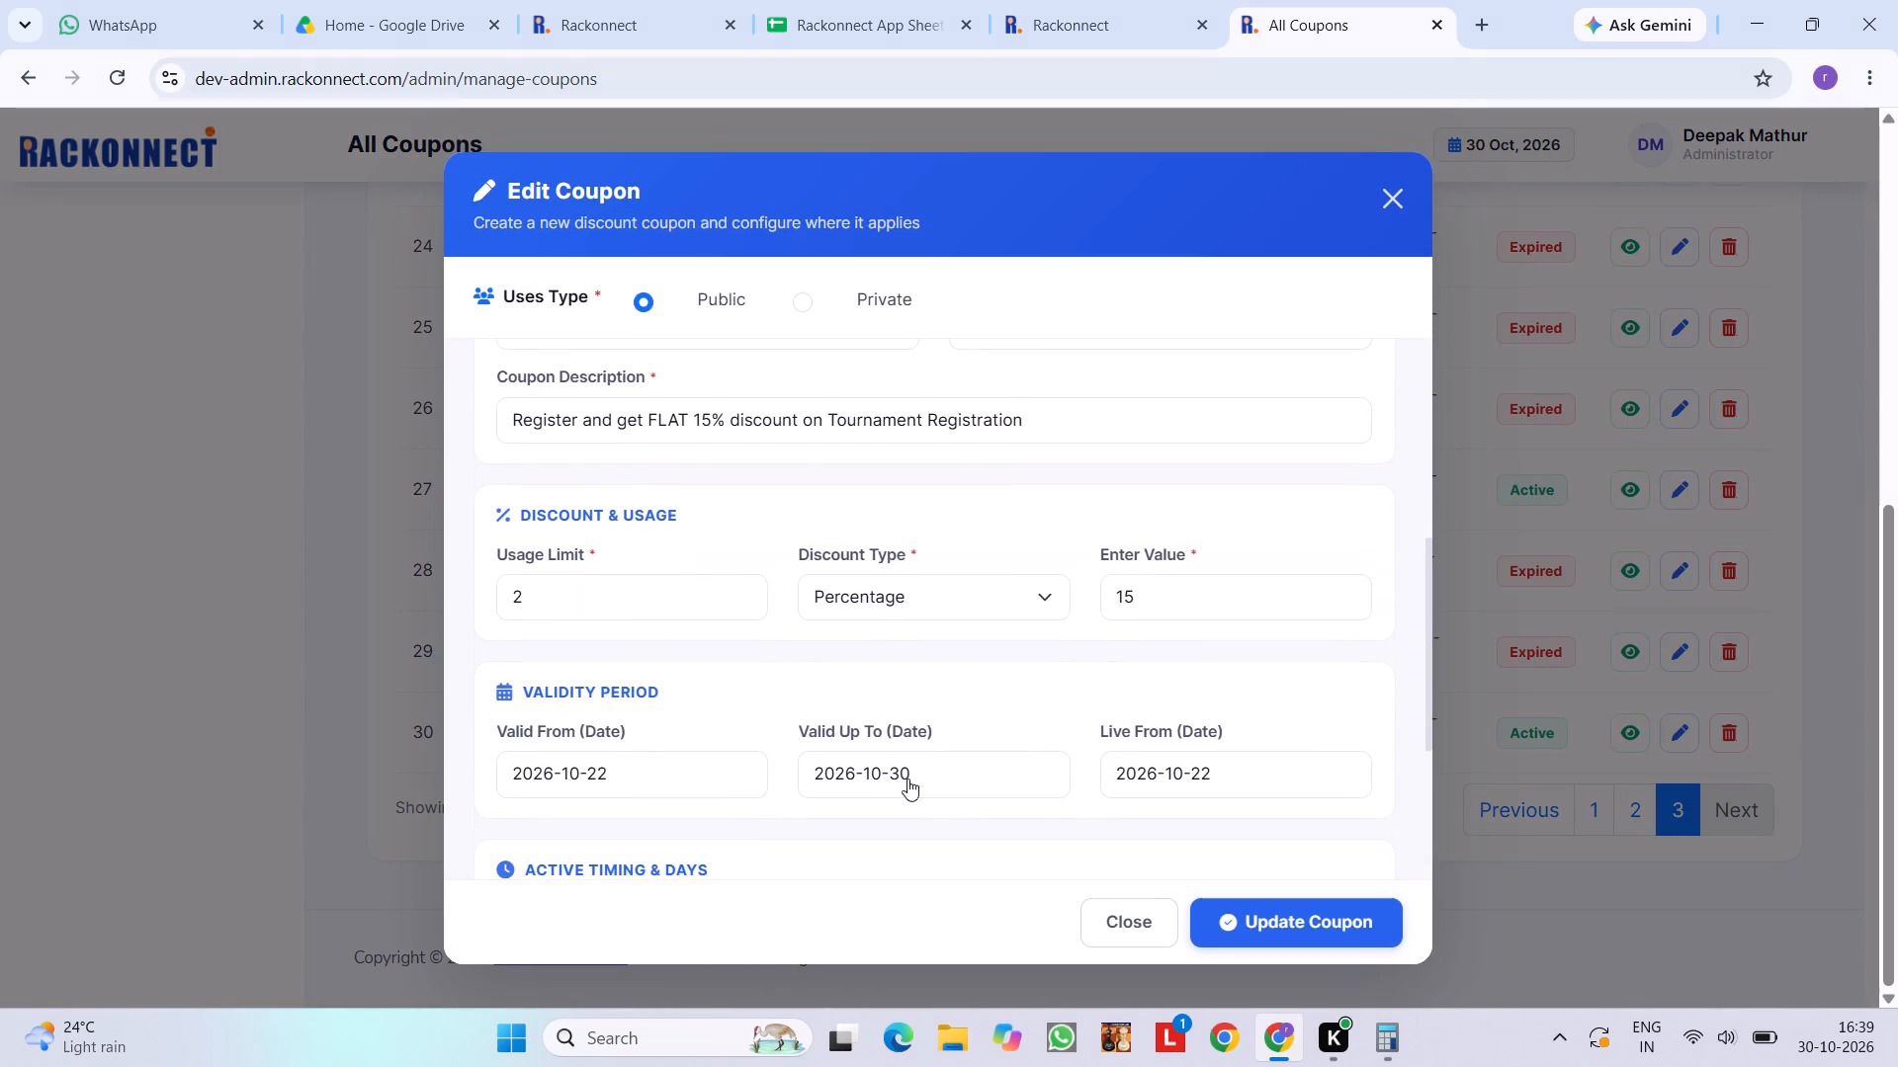
left_click(966, 788)
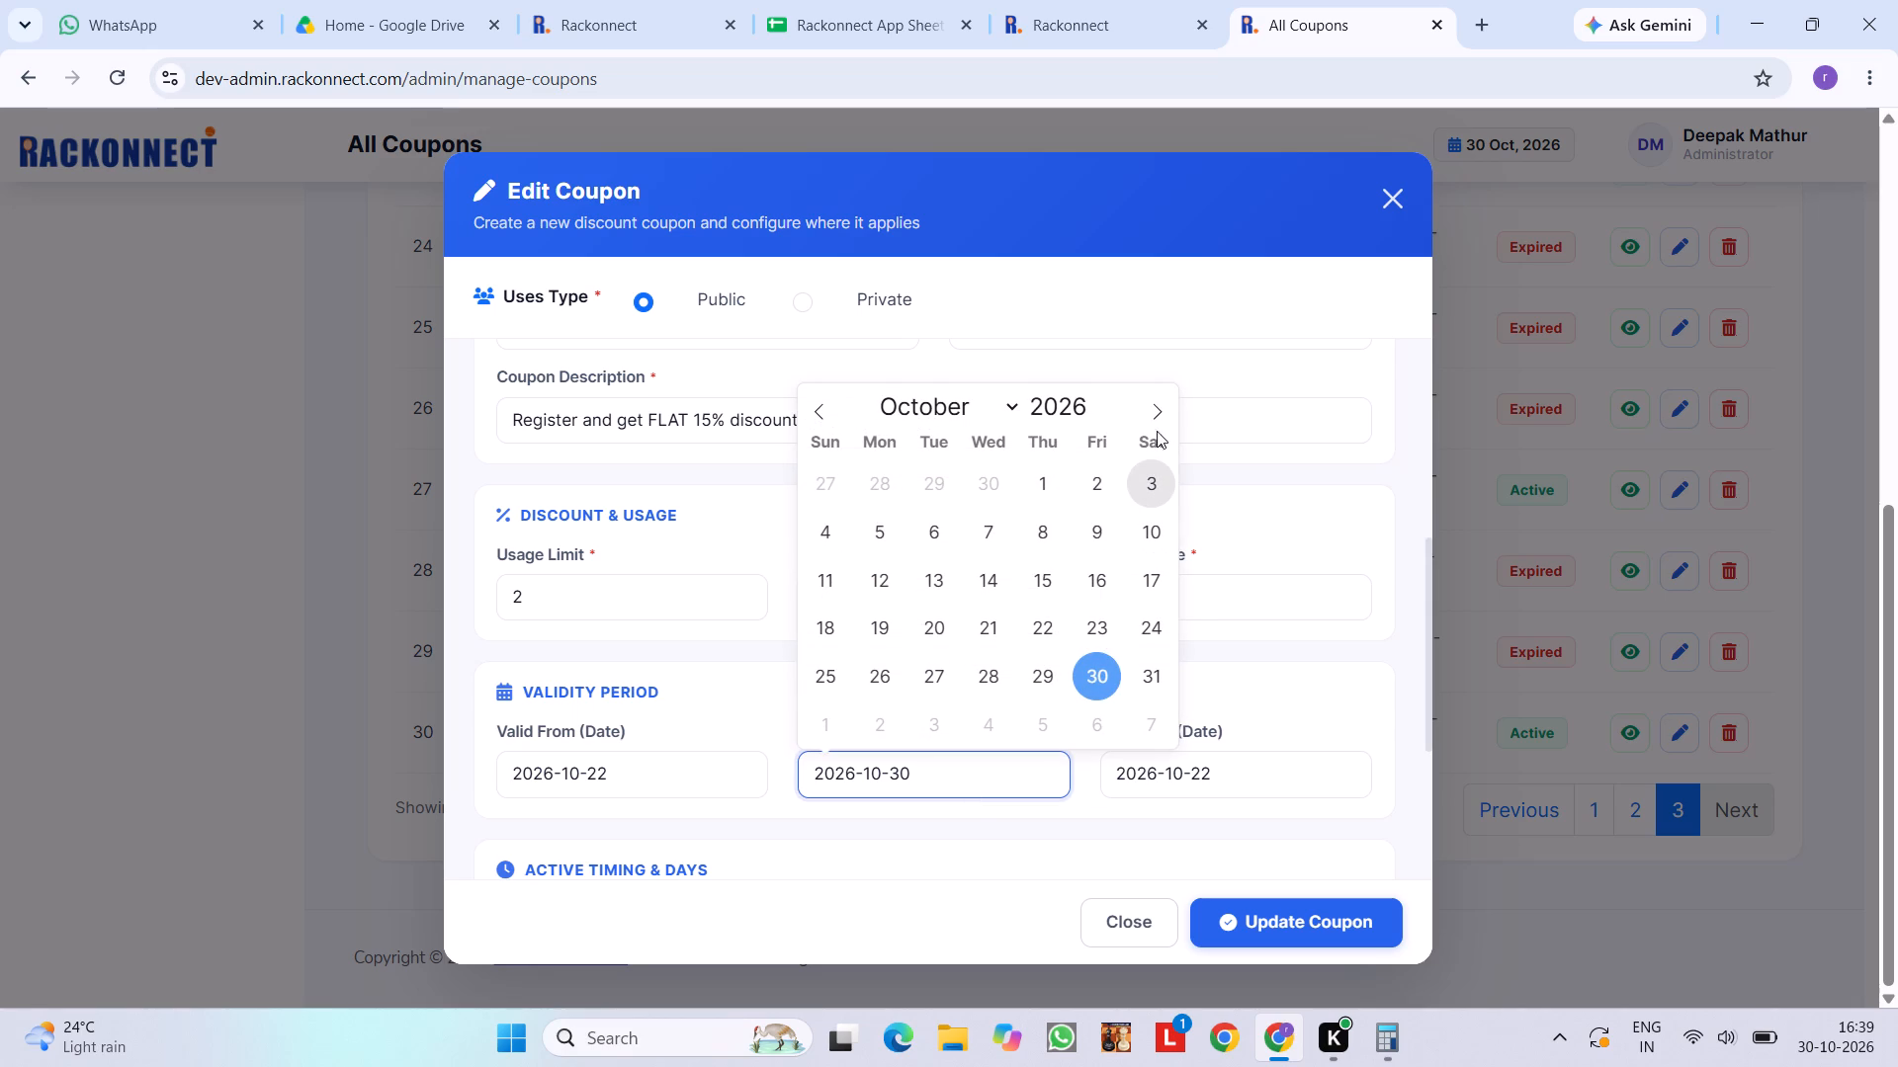
left_click(1157, 425)
left_click(1157, 413)
left_click(1157, 413)
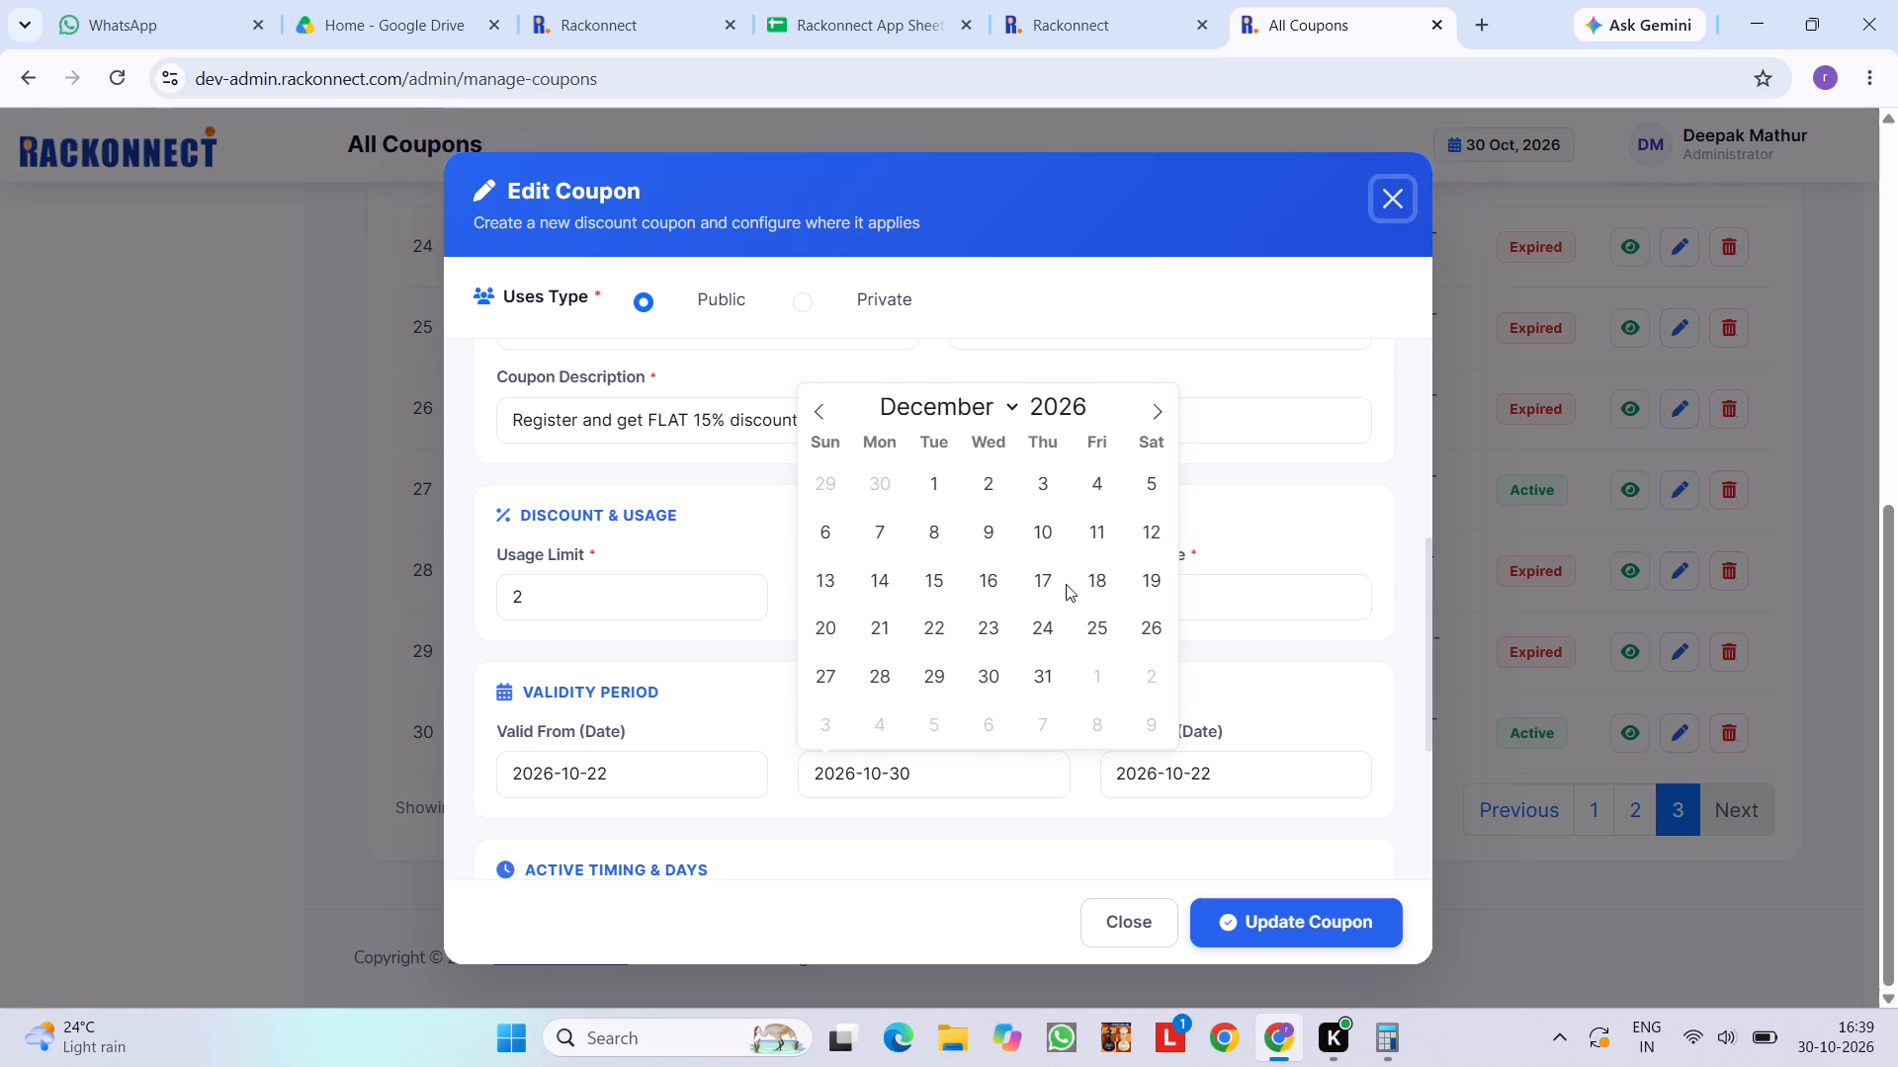
left_click(825, 413)
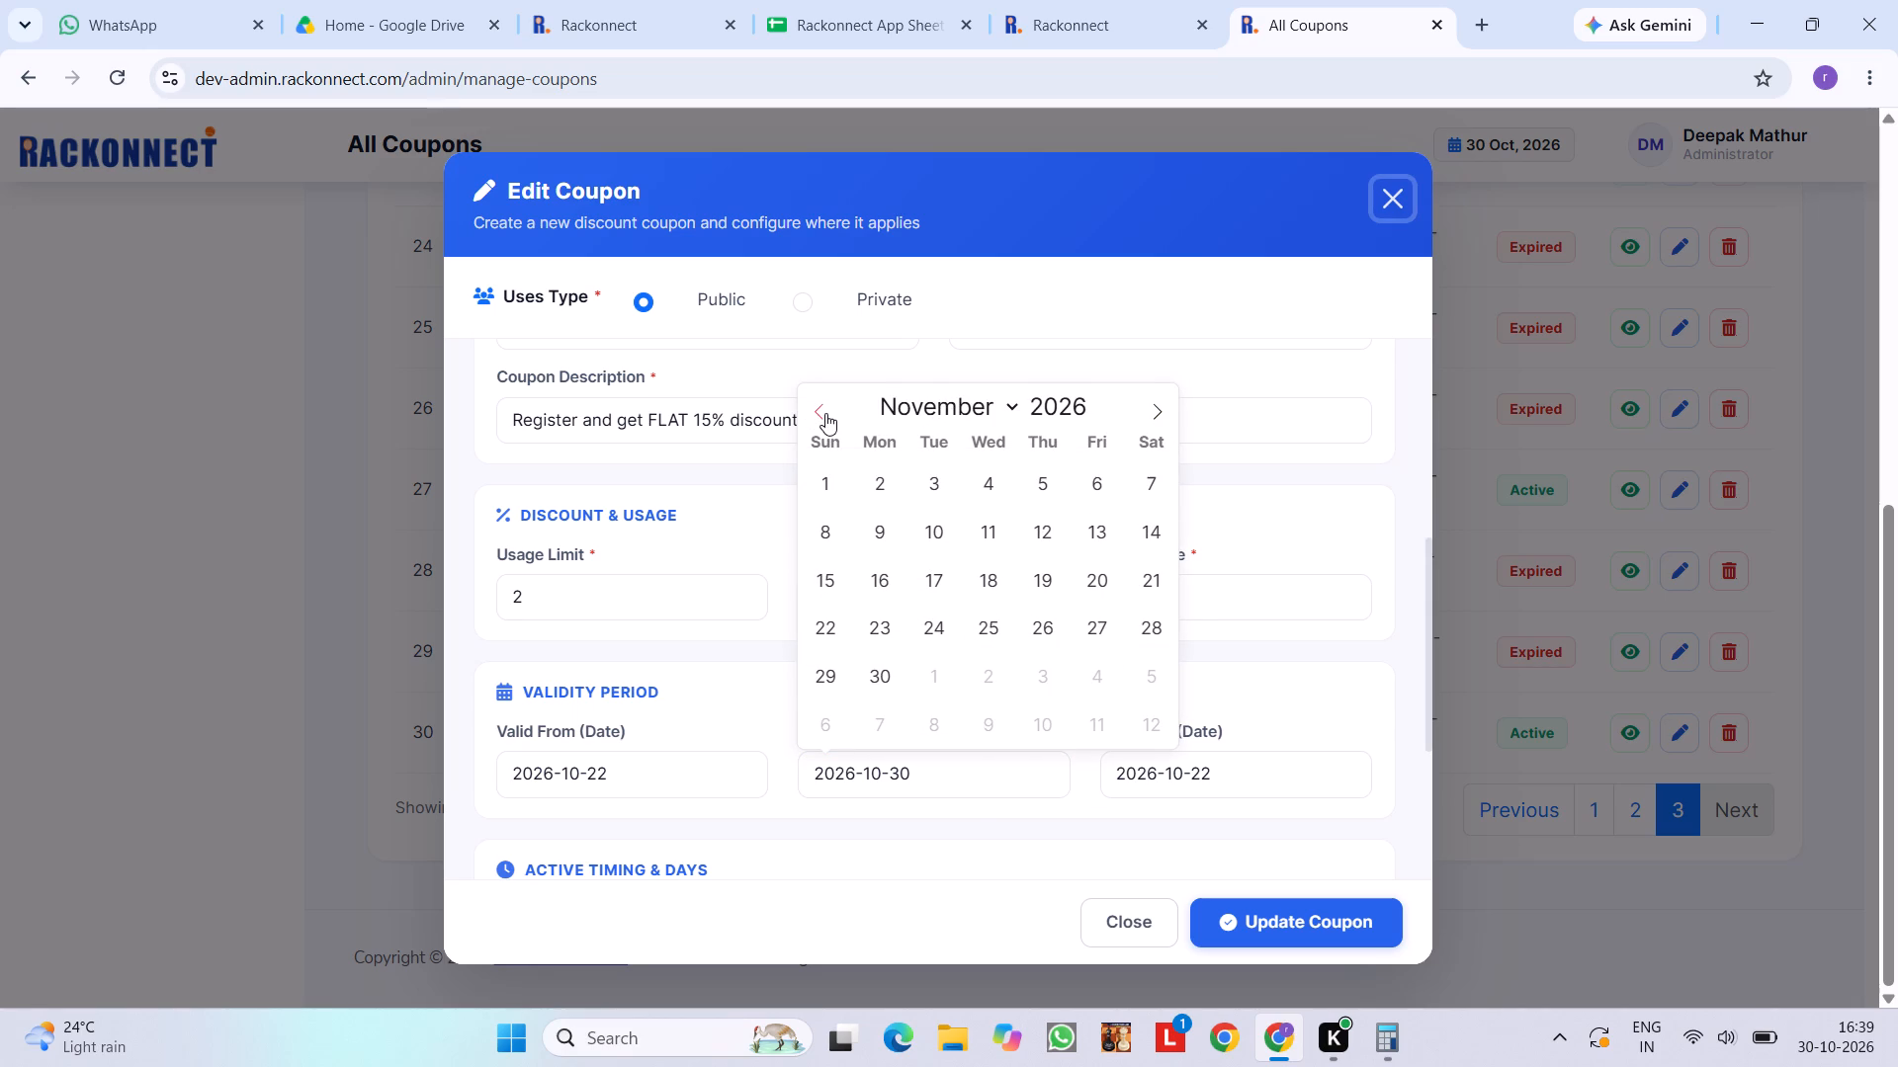
left_click(979, 530)
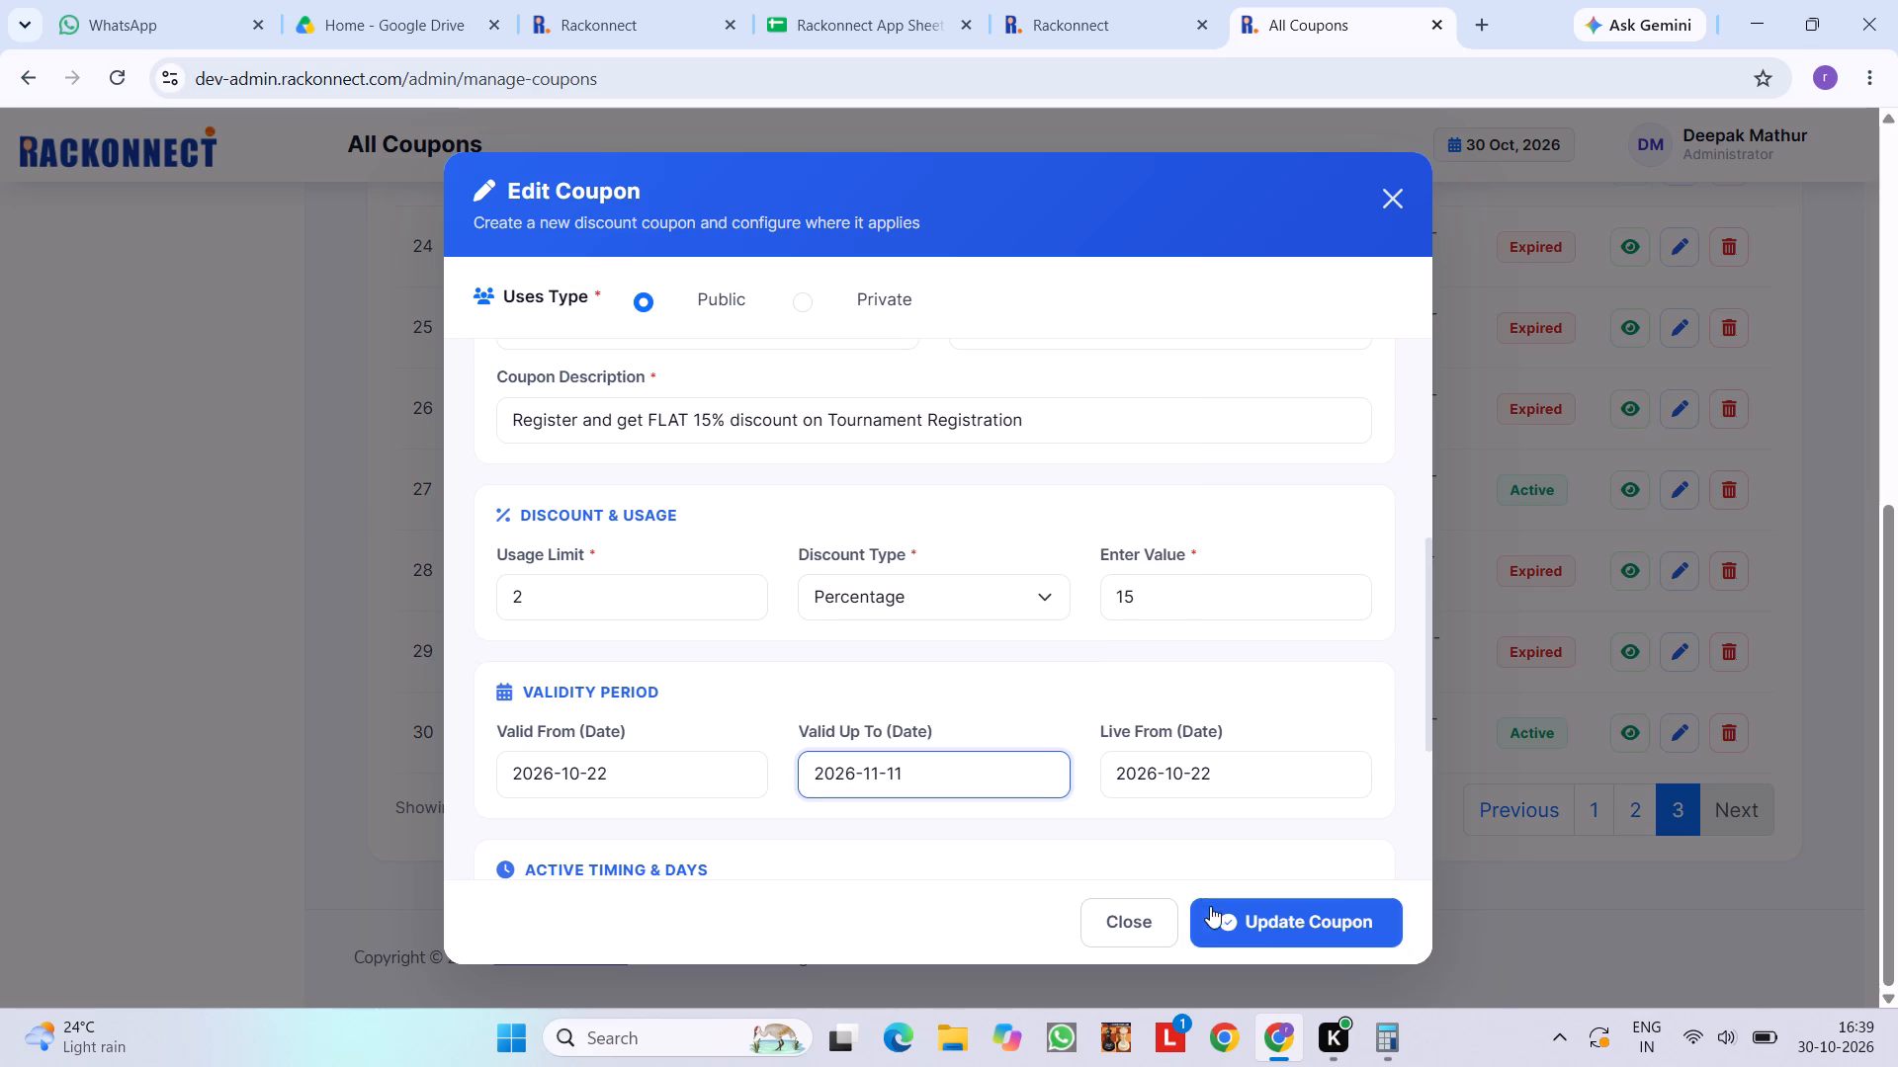
left_click(1250, 919)
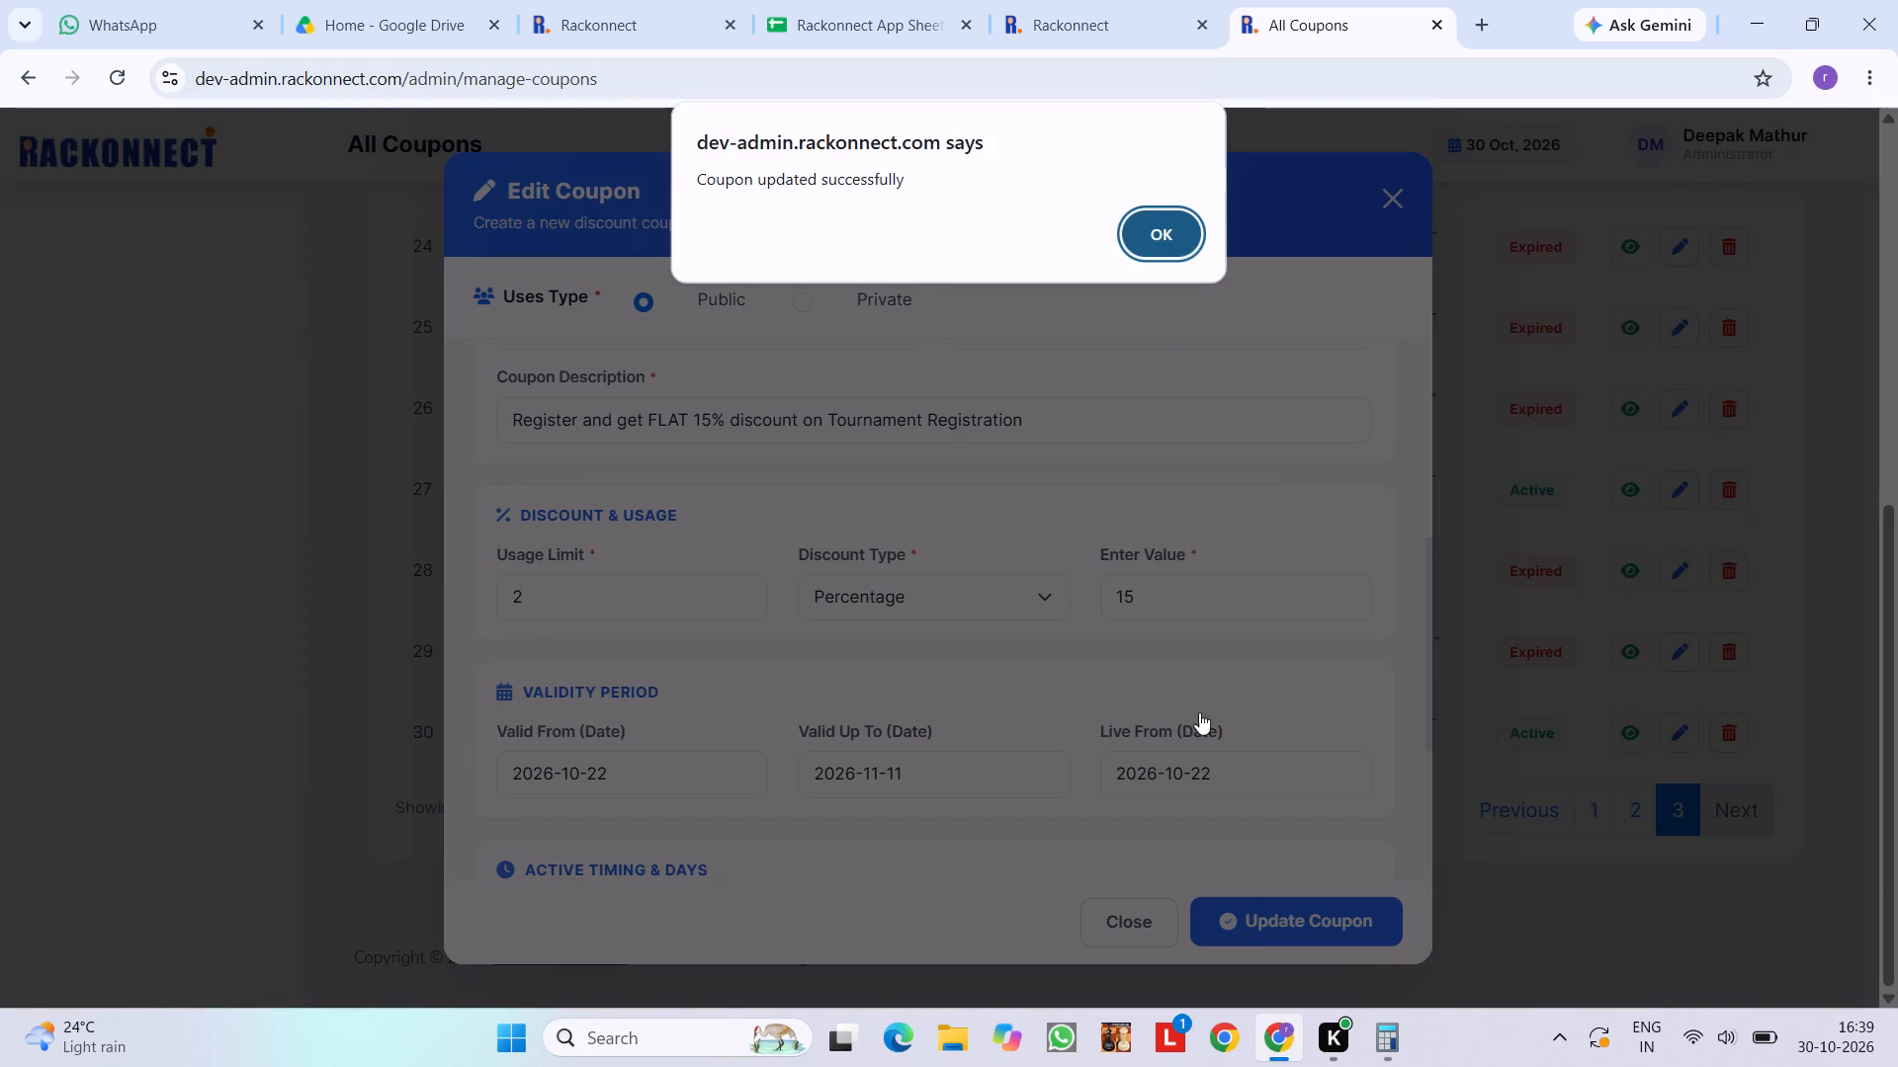
left_click(1187, 227)
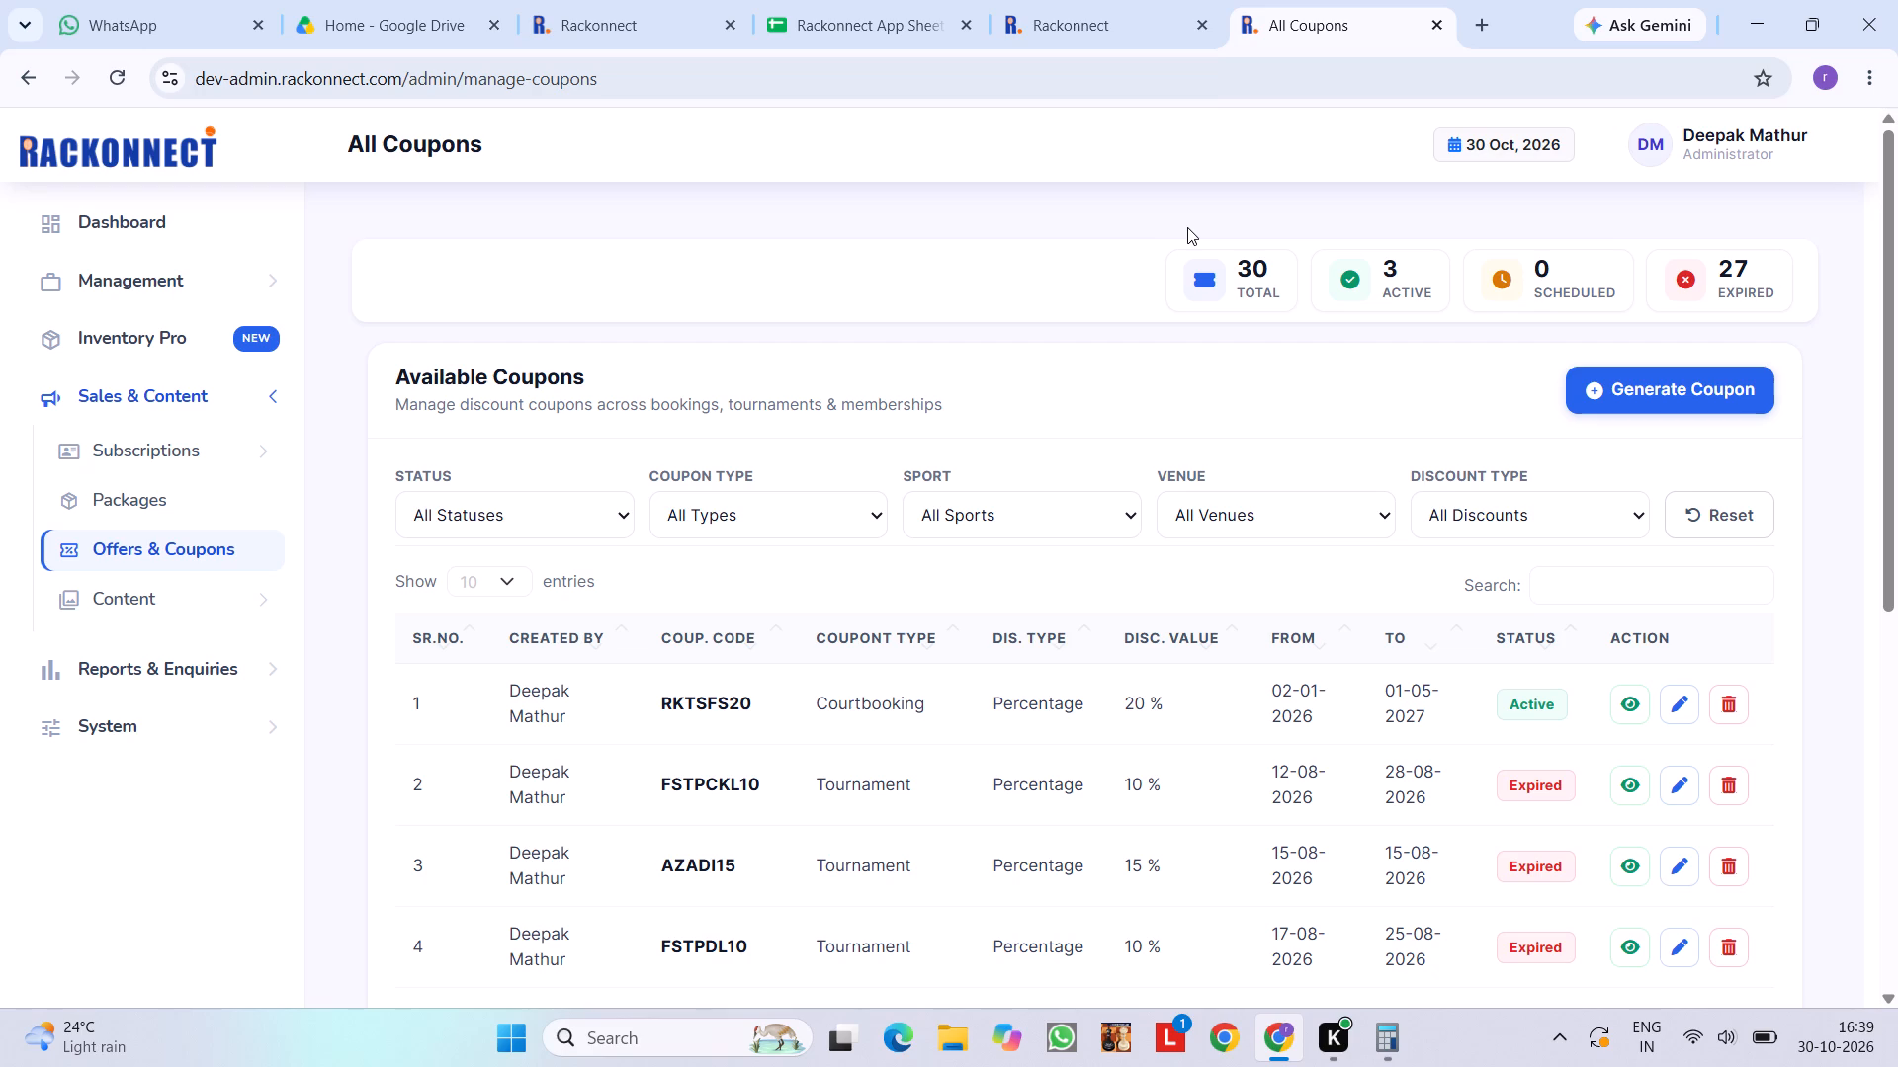
Check the validity dates and statuses of DISCO20 and PICKLE15 on page 3, reload the coupons page, and check them again.
scroll(1187, 227, "down", 5)
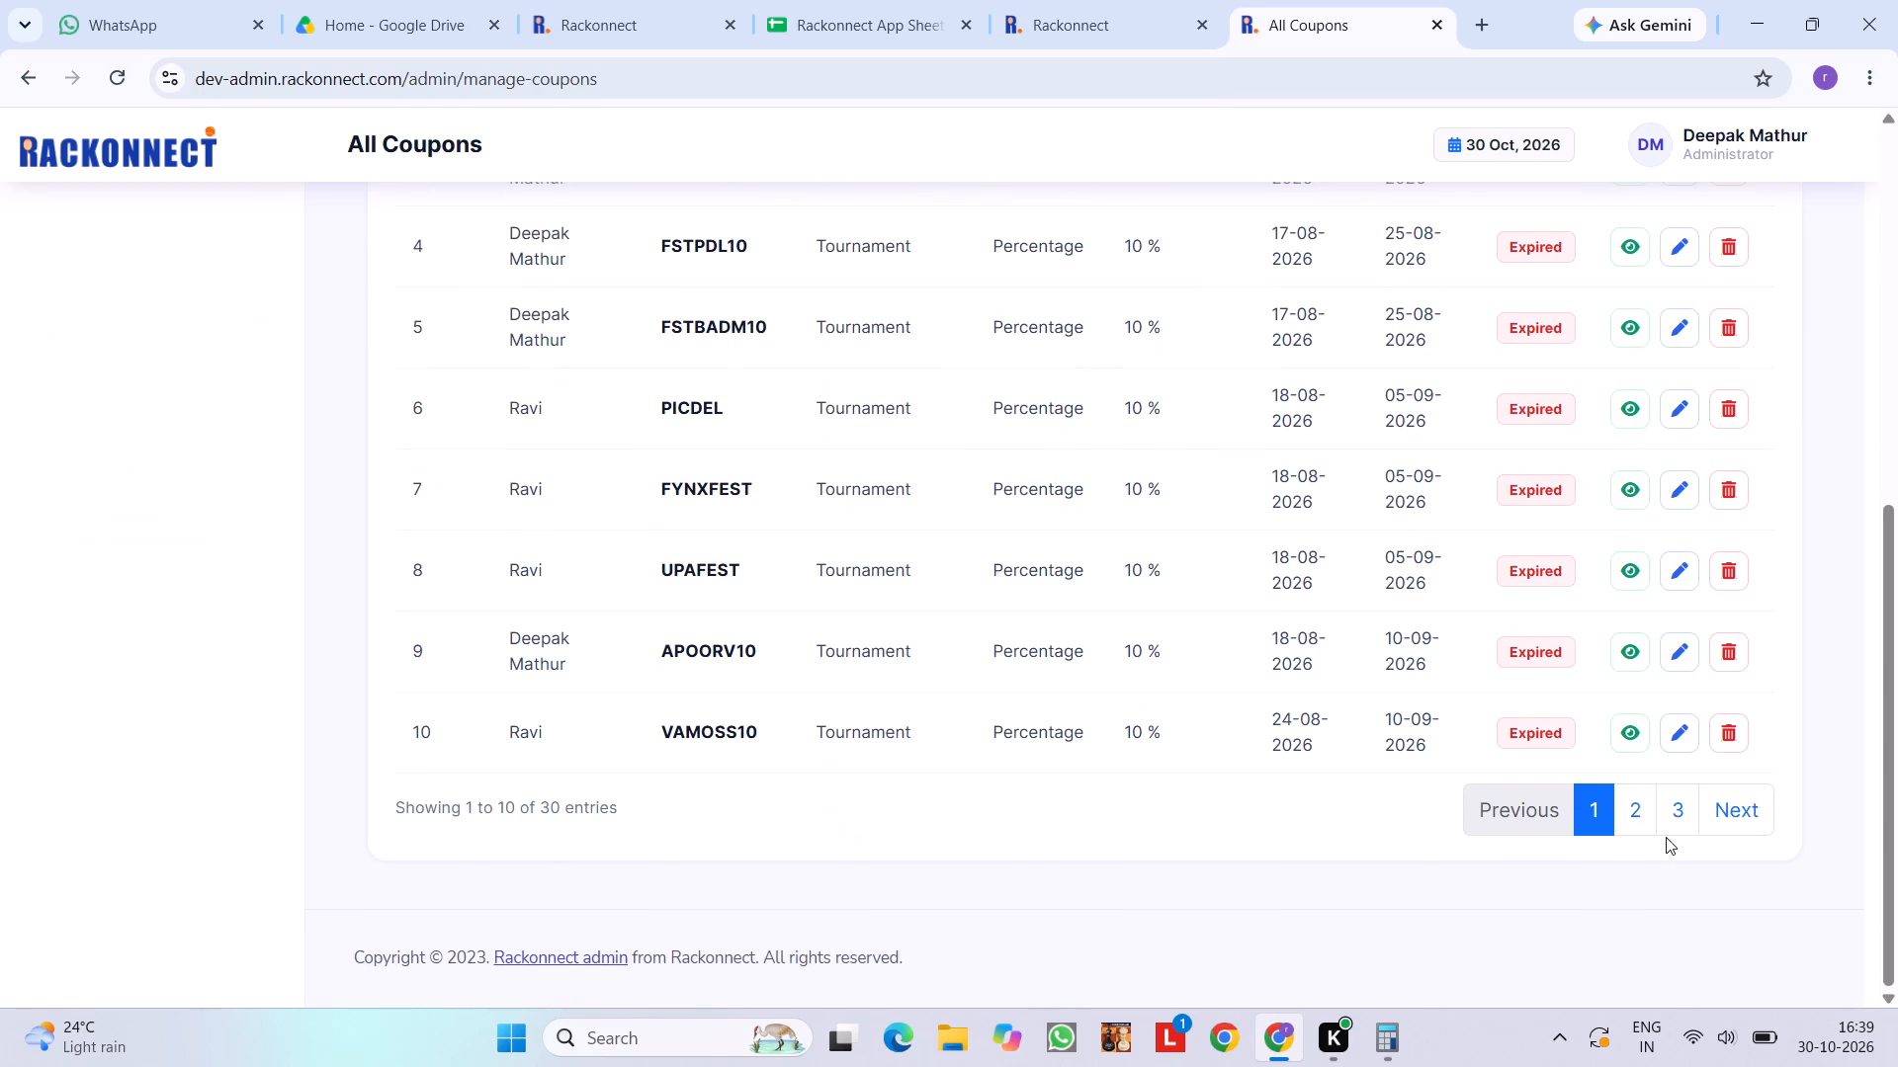
left_click(1639, 814)
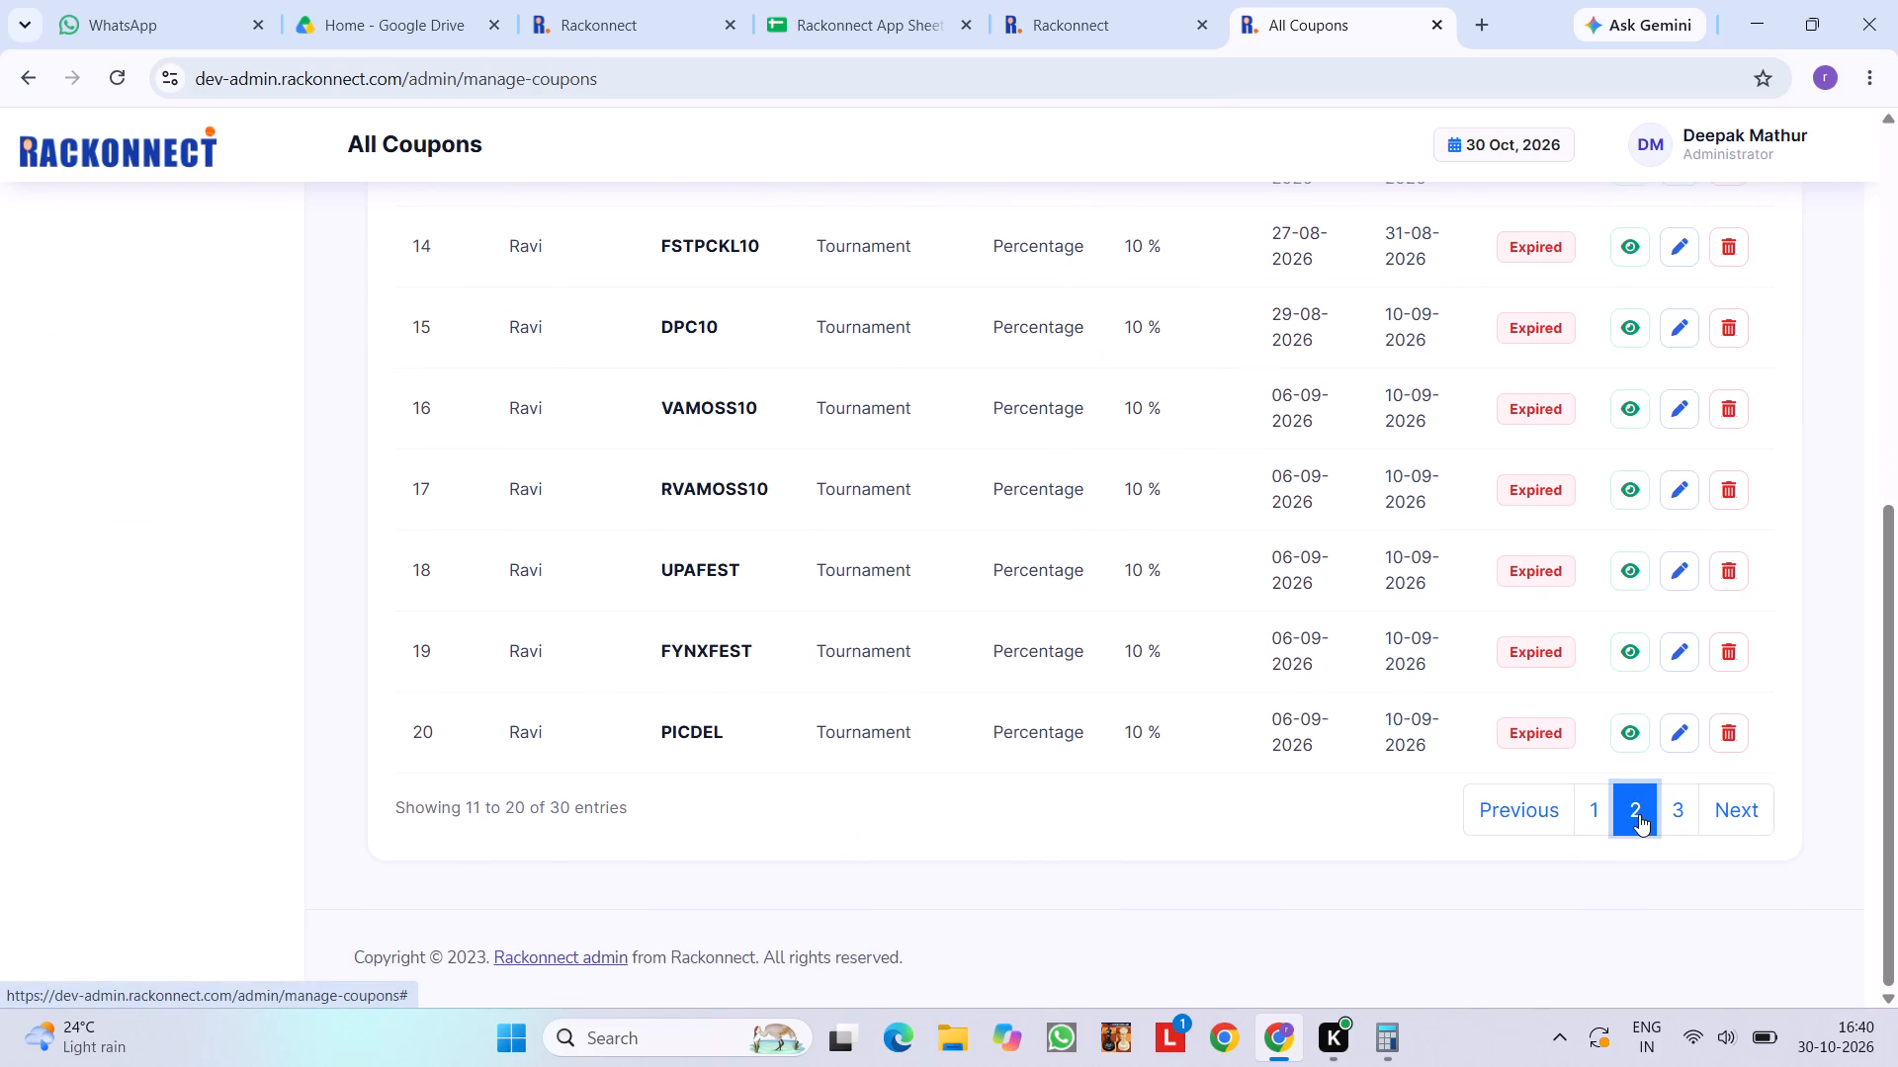
left_click(1687, 823)
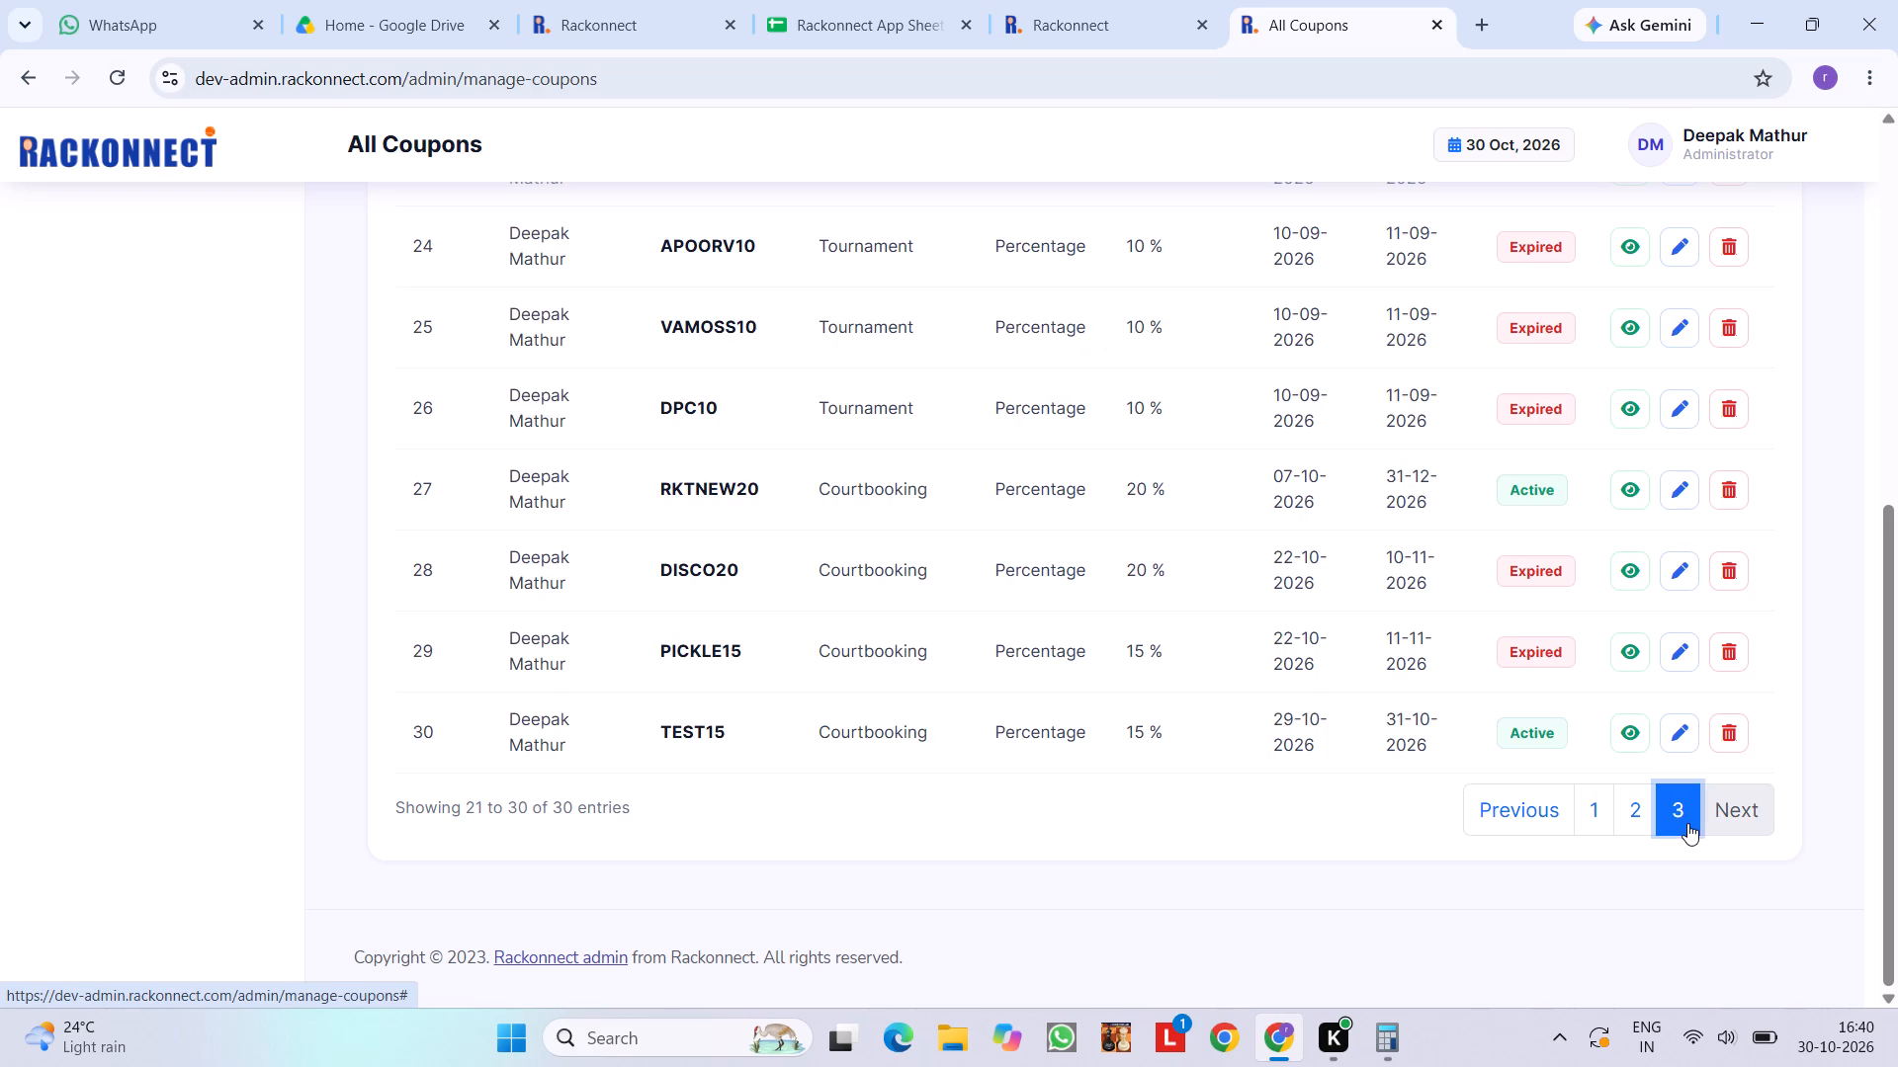
key("F5")
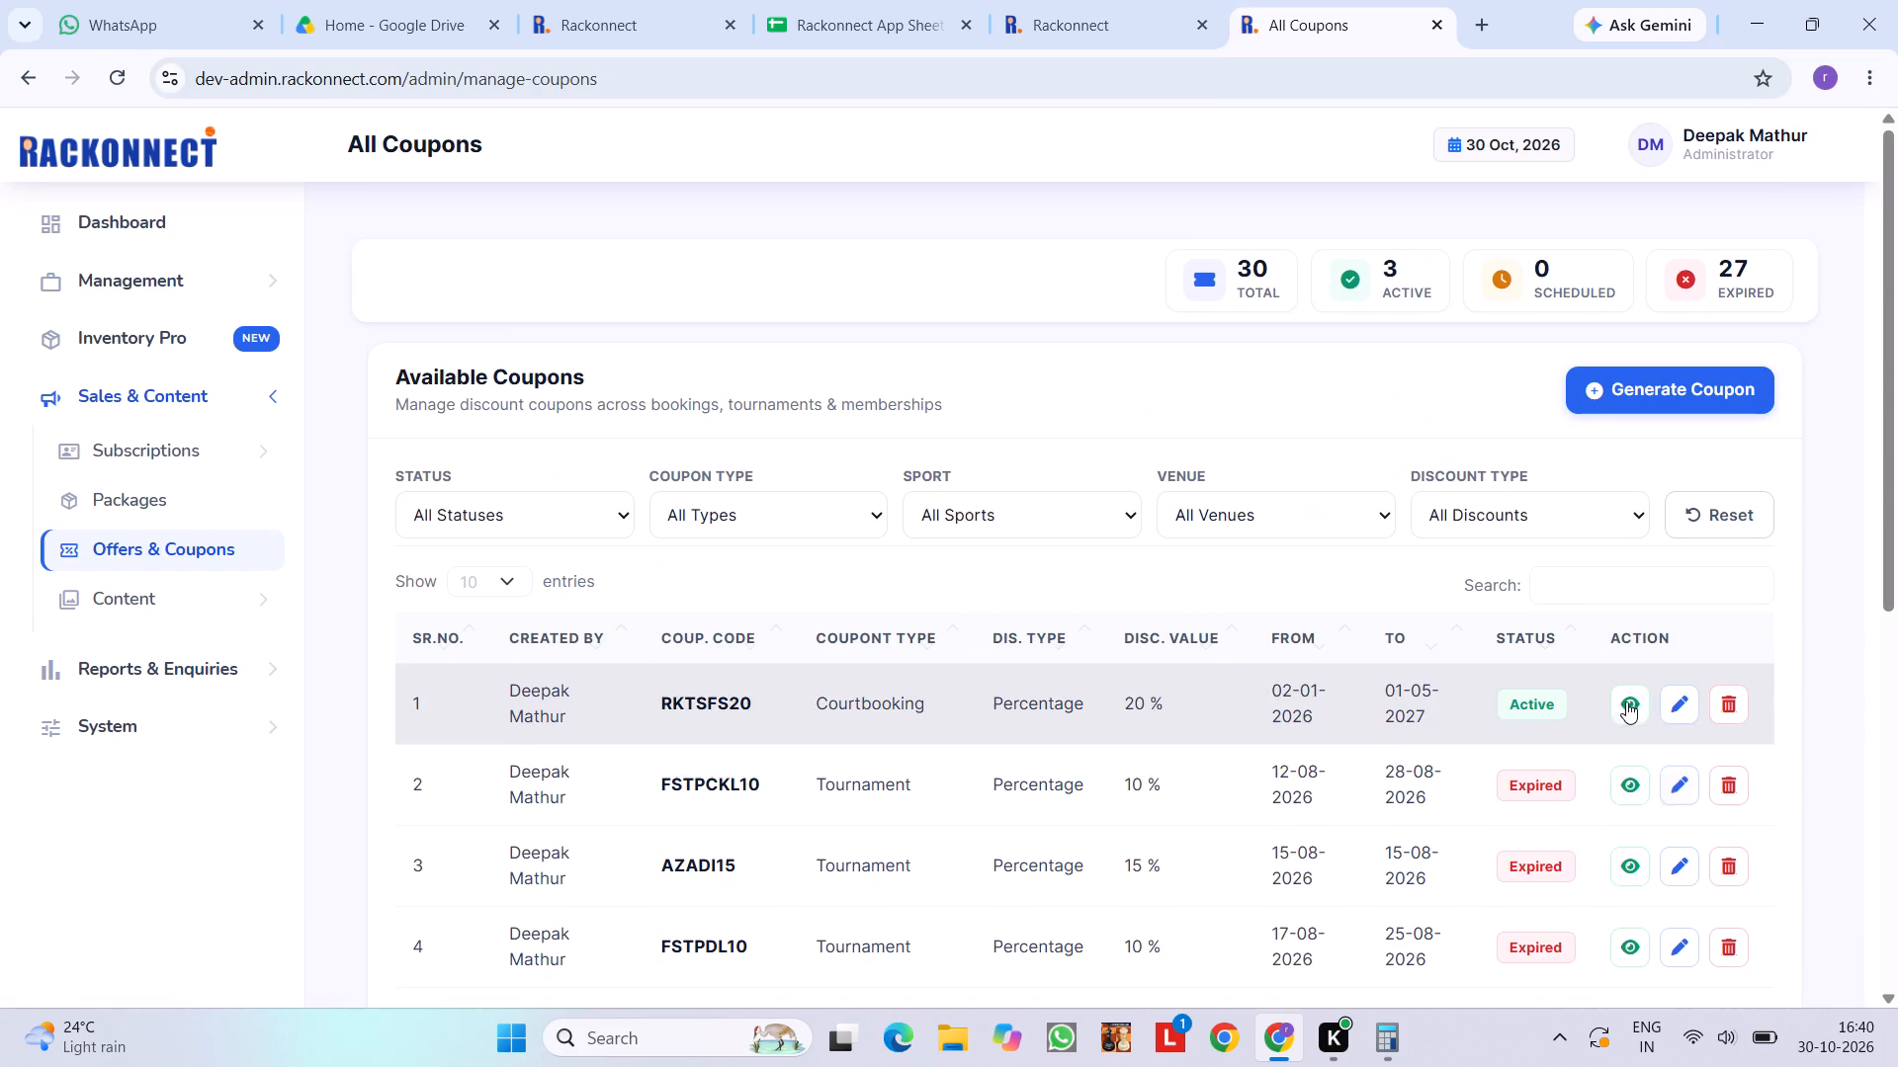
scroll(1625, 698, "down", 3)
scroll(1616, 850, "down", 1)
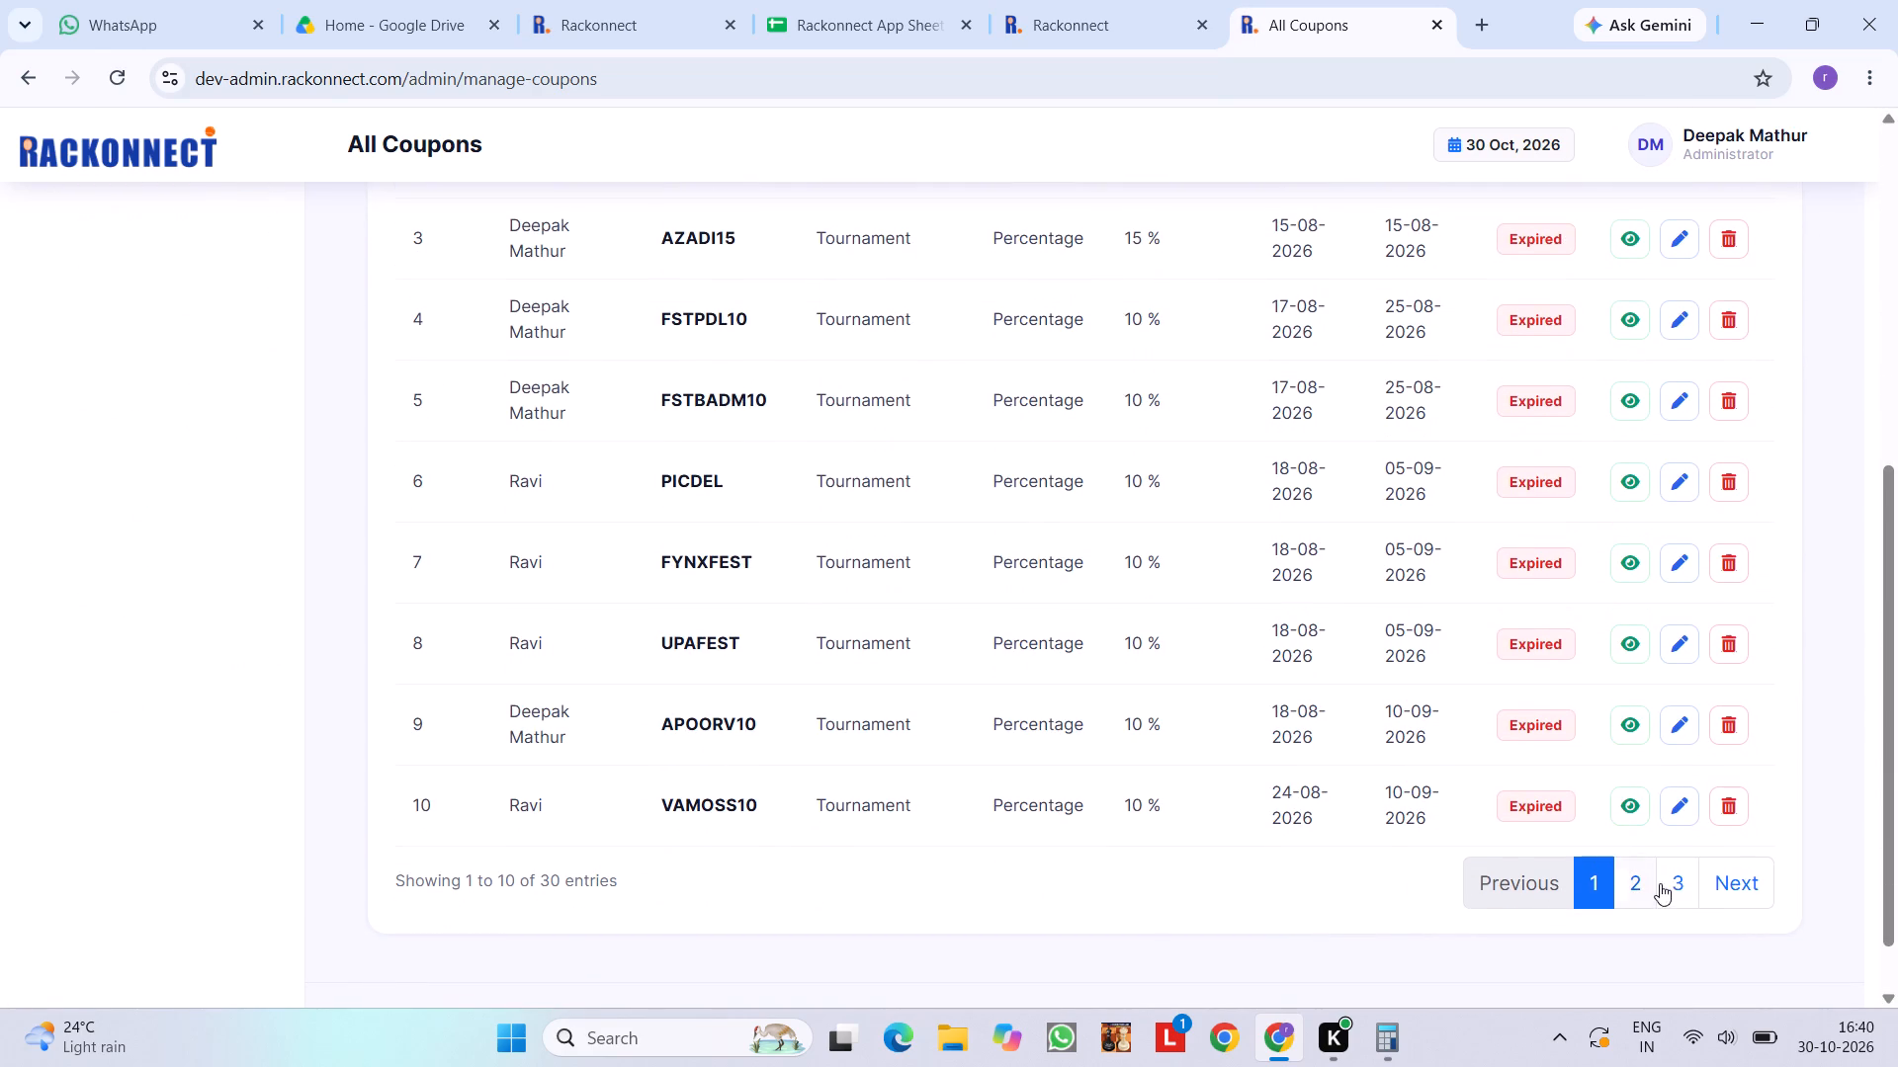
left_click(1671, 884)
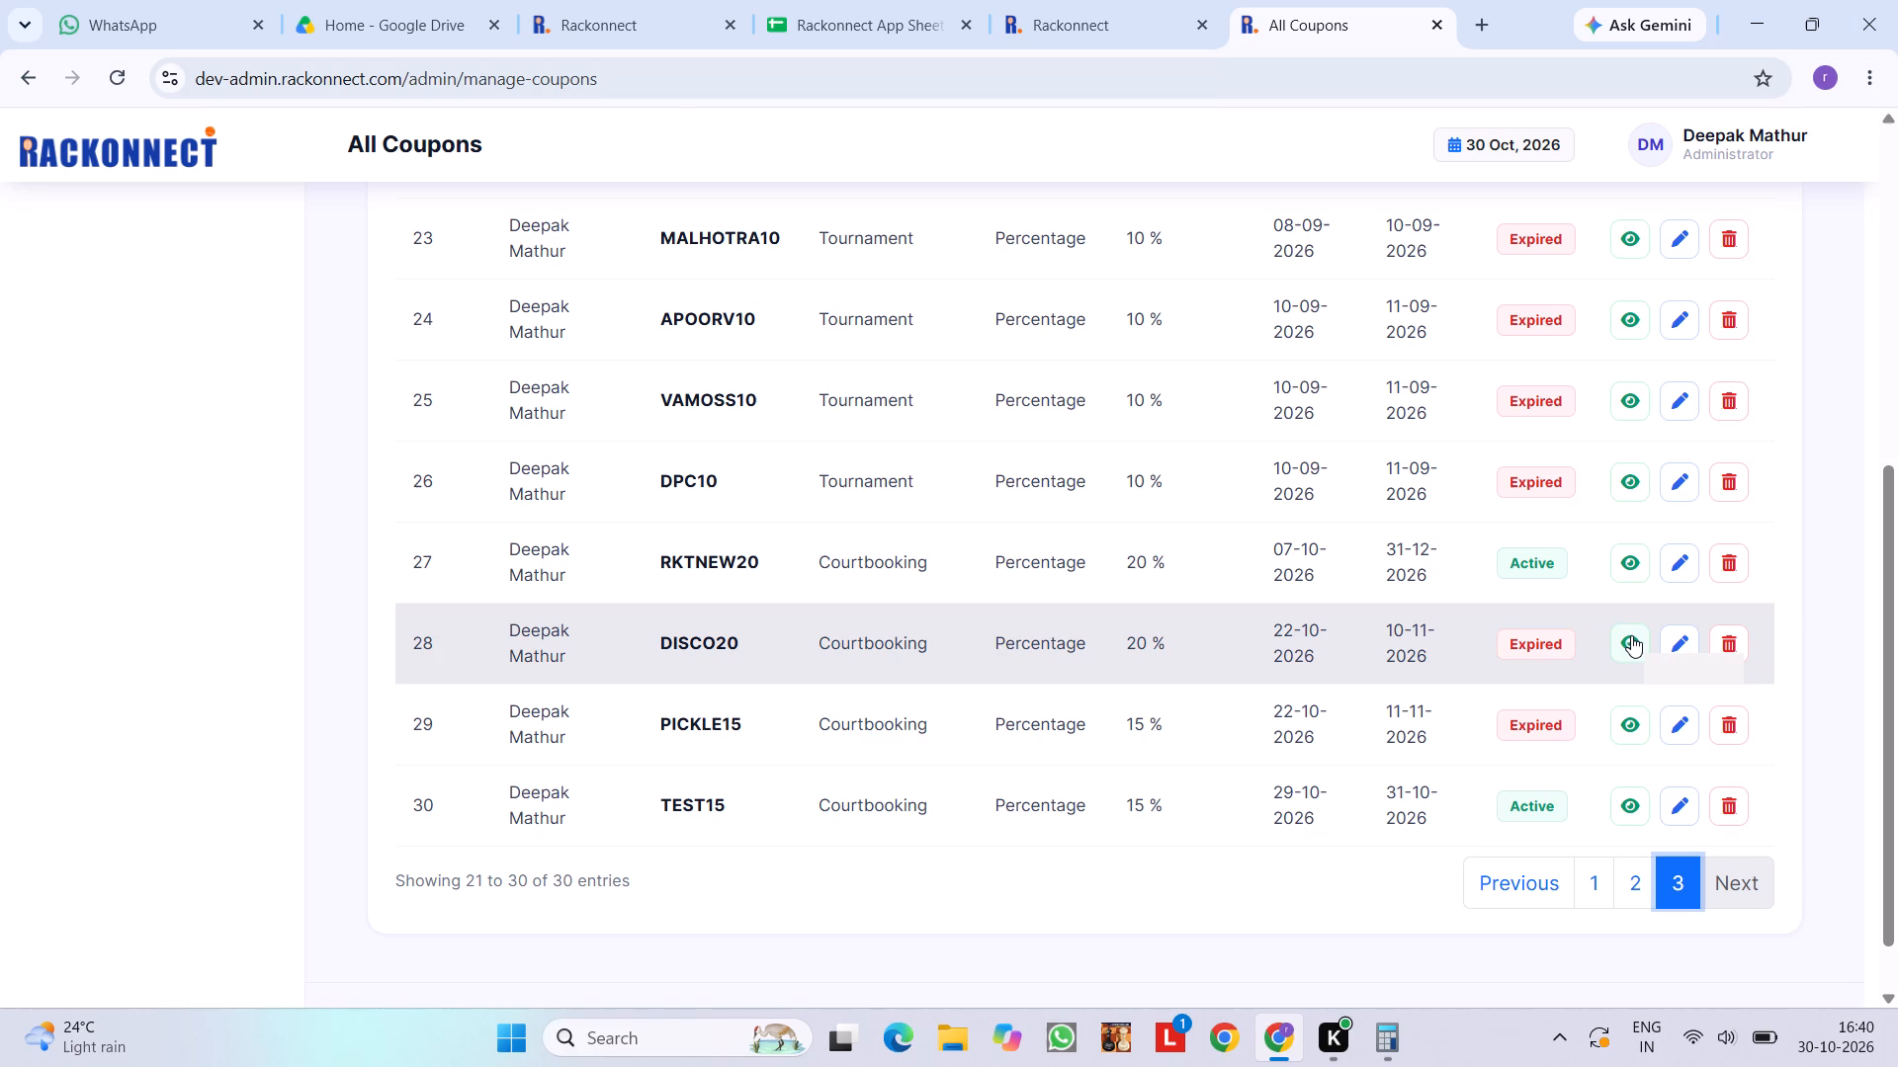
right_click(1631, 635)
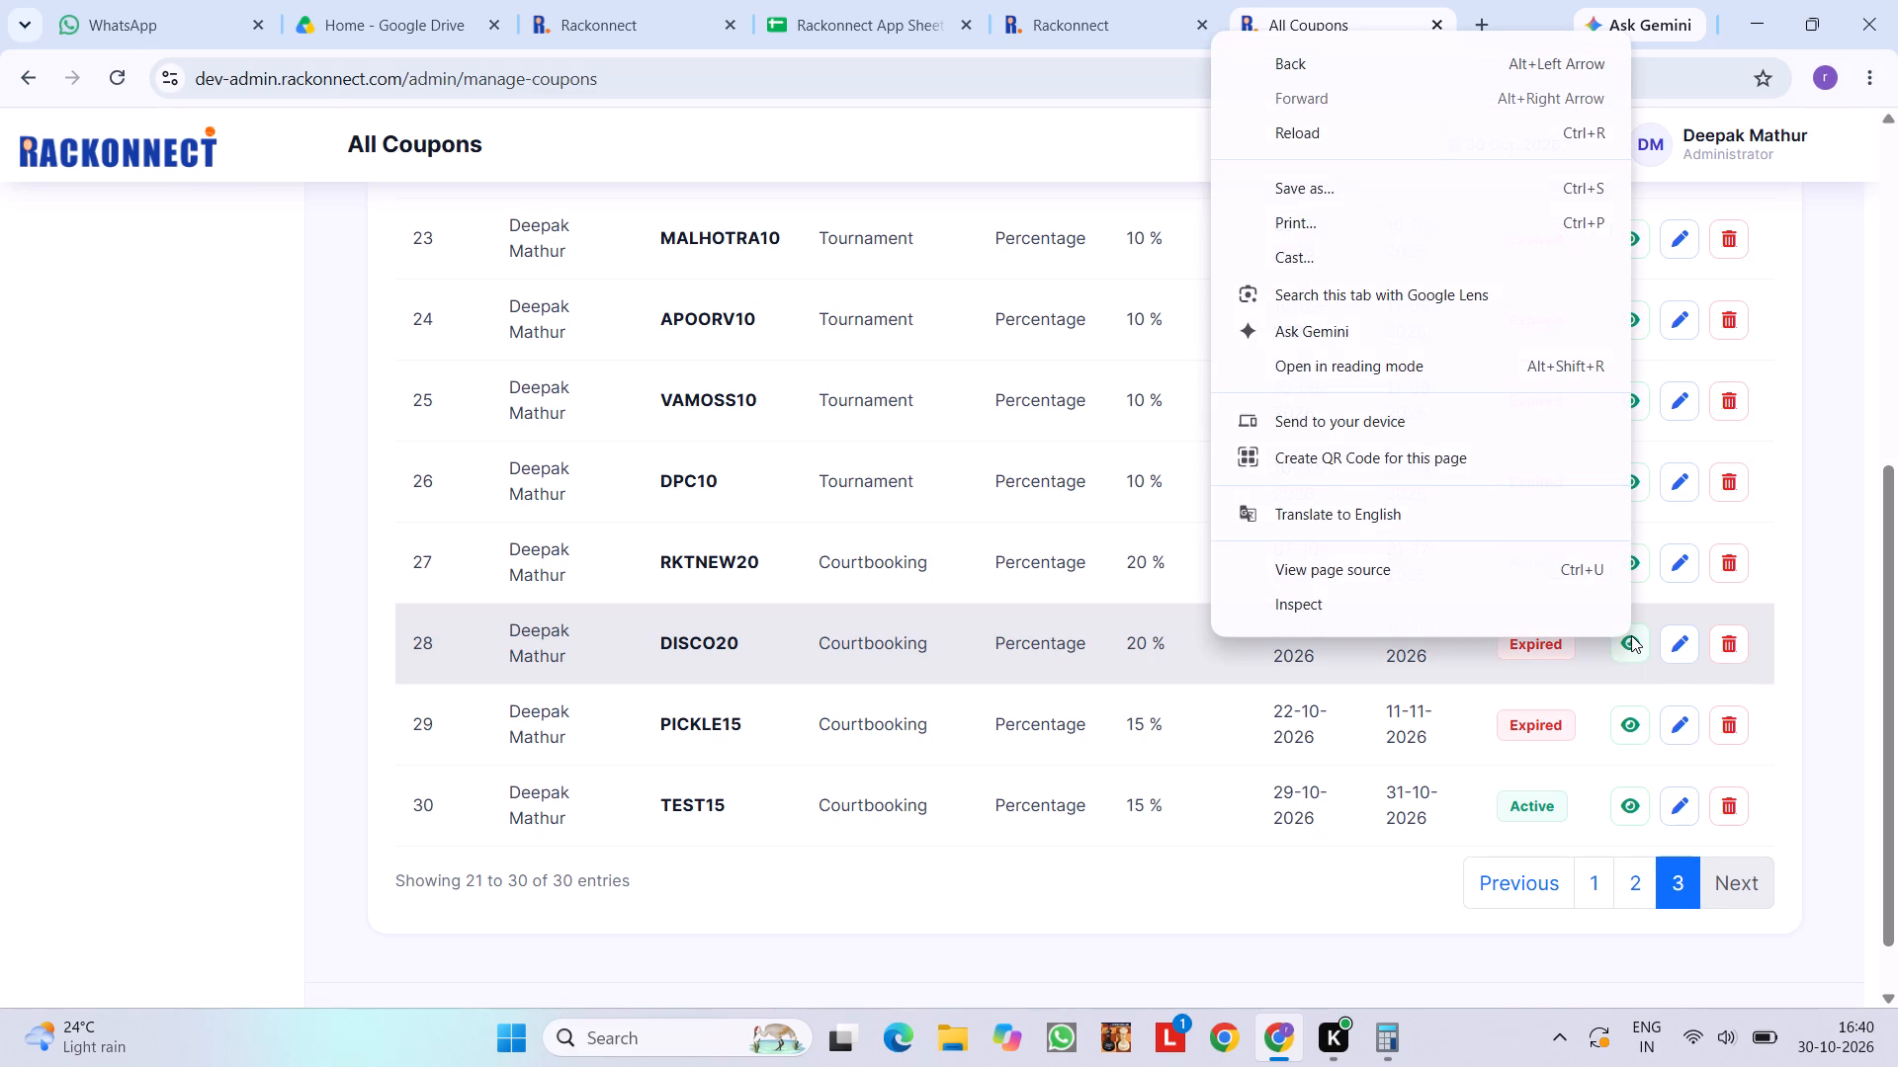
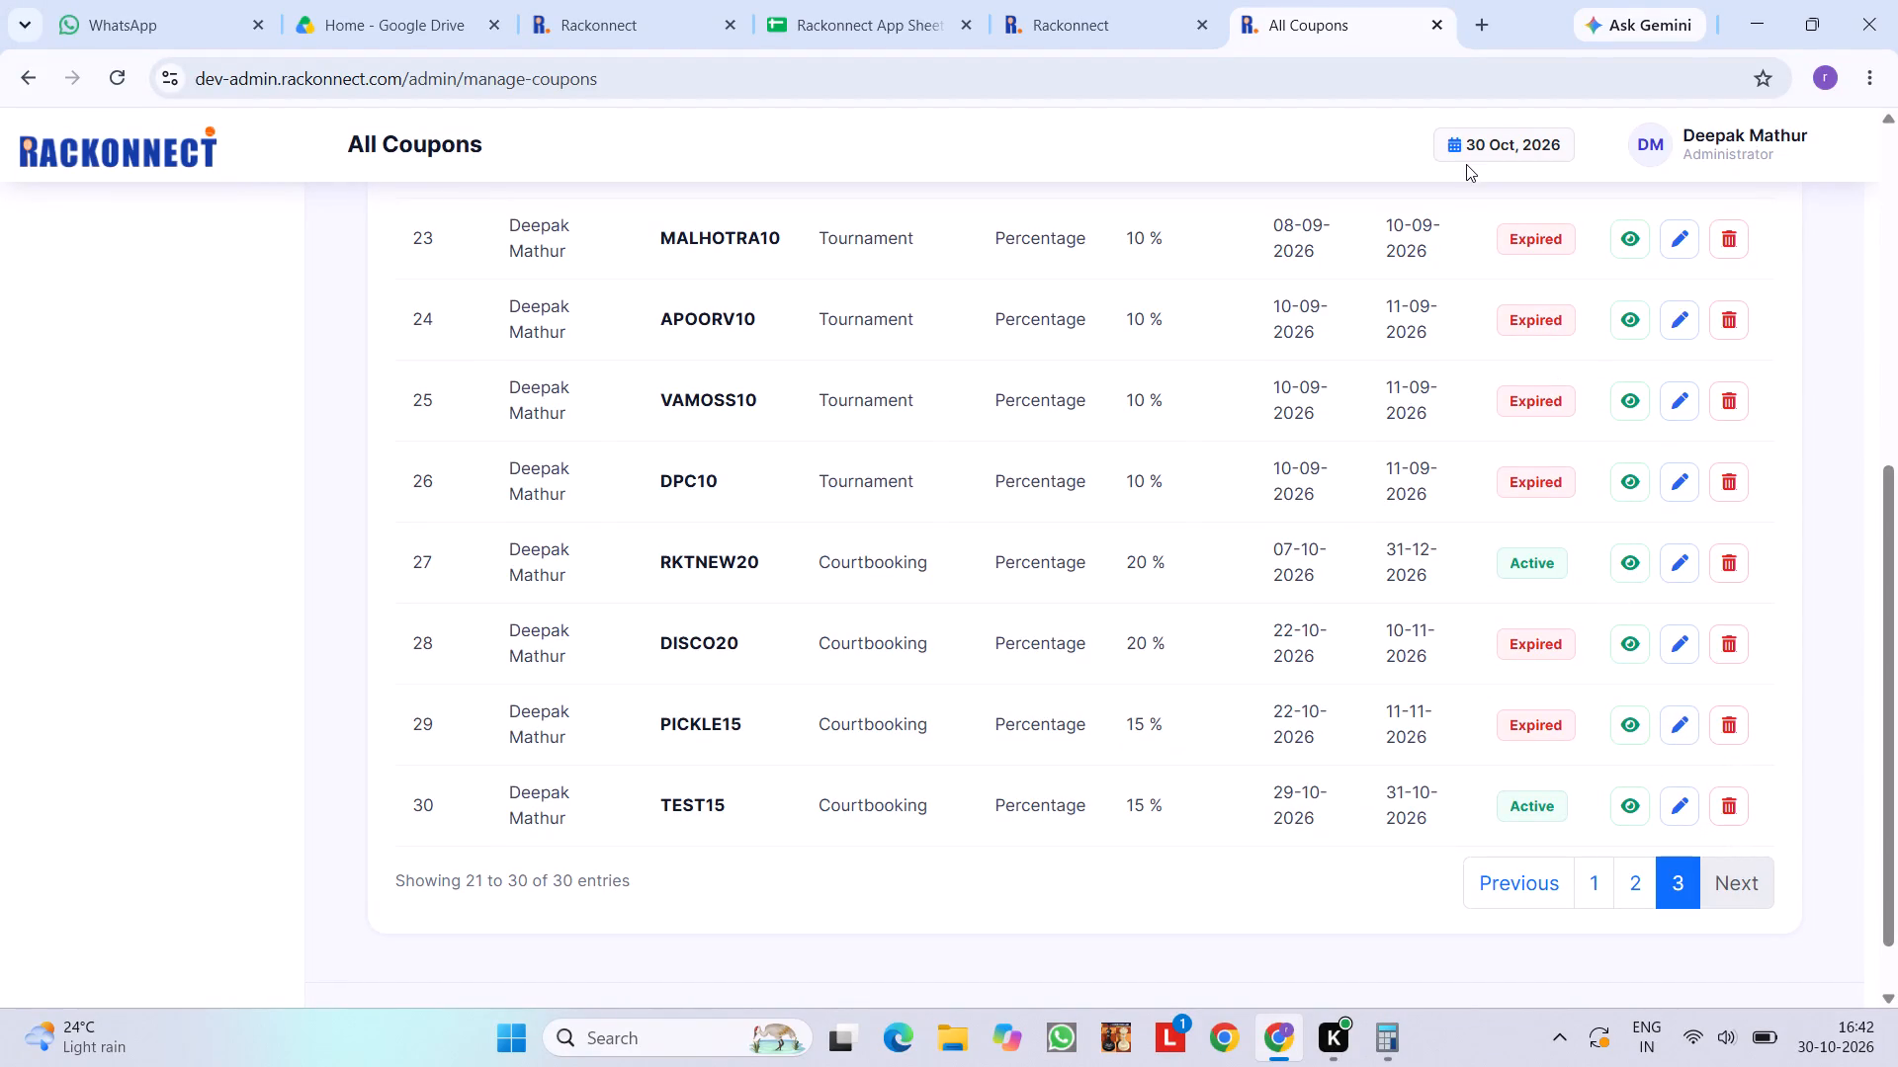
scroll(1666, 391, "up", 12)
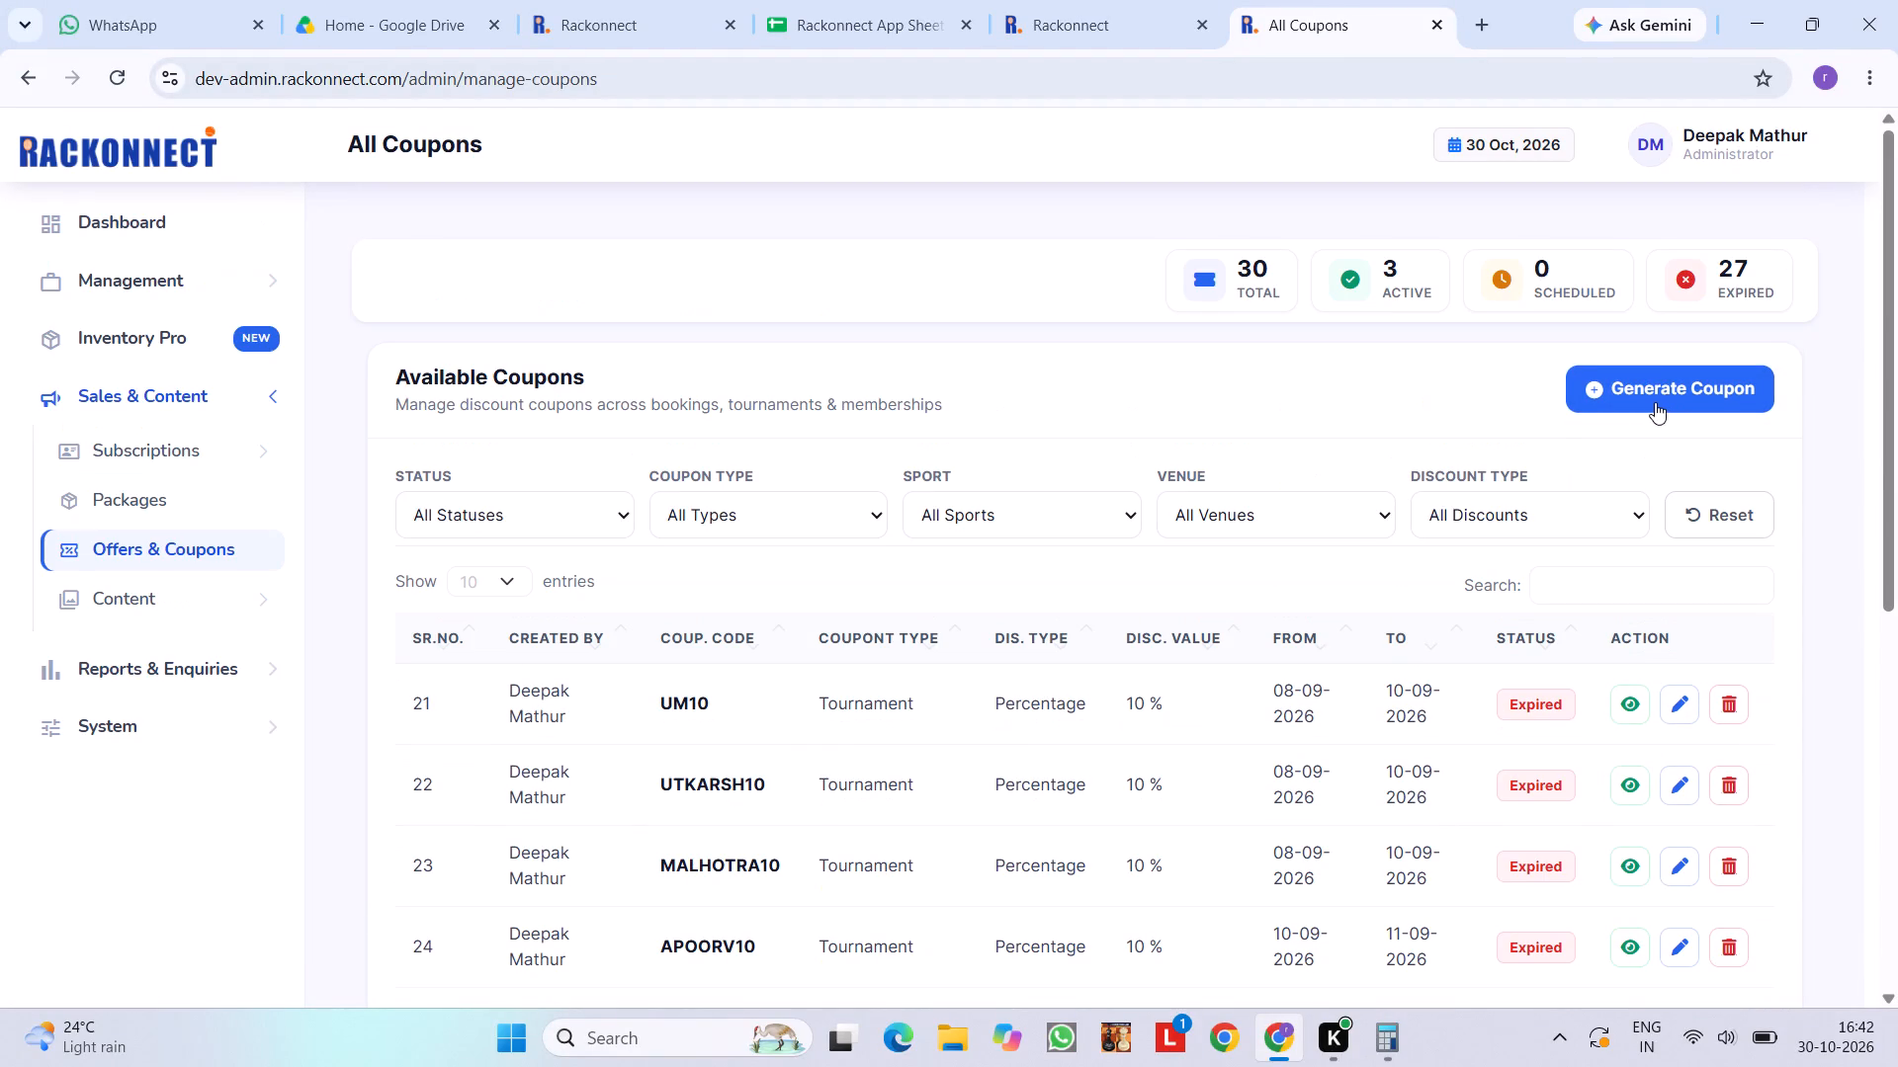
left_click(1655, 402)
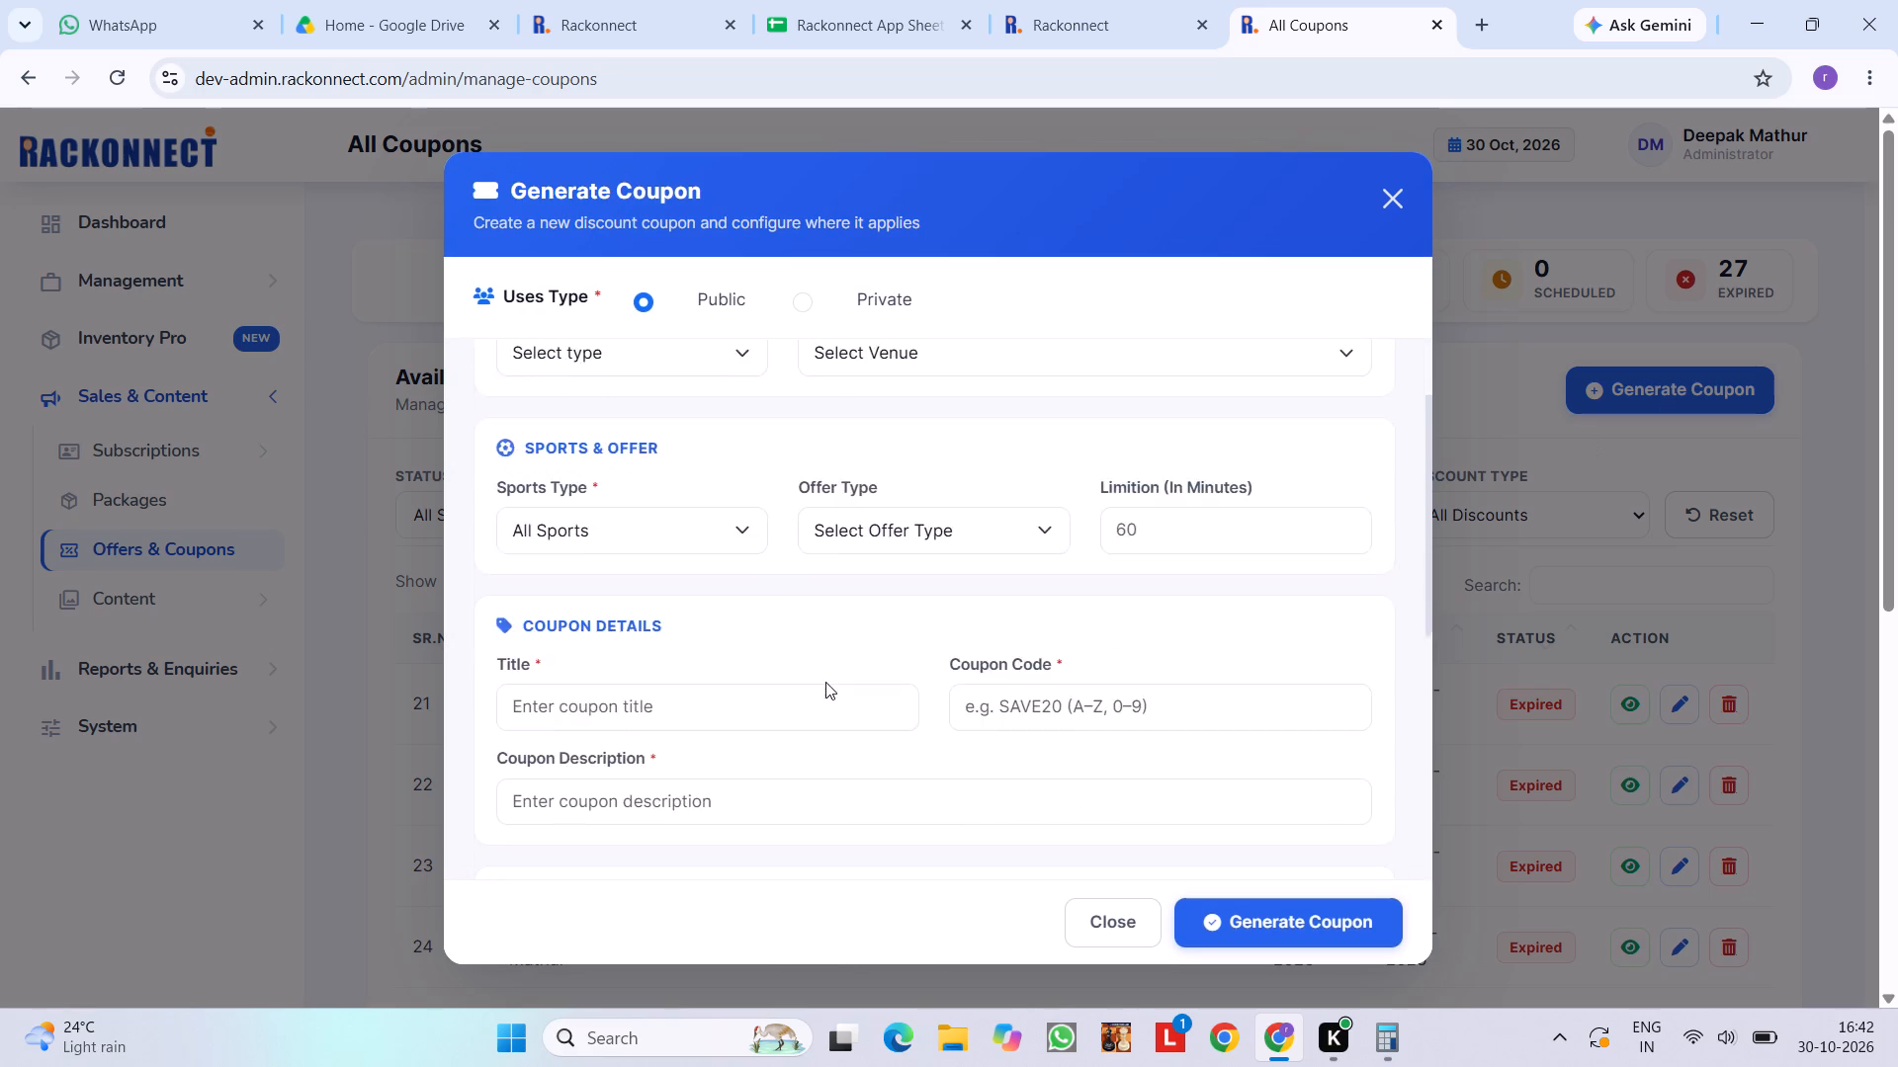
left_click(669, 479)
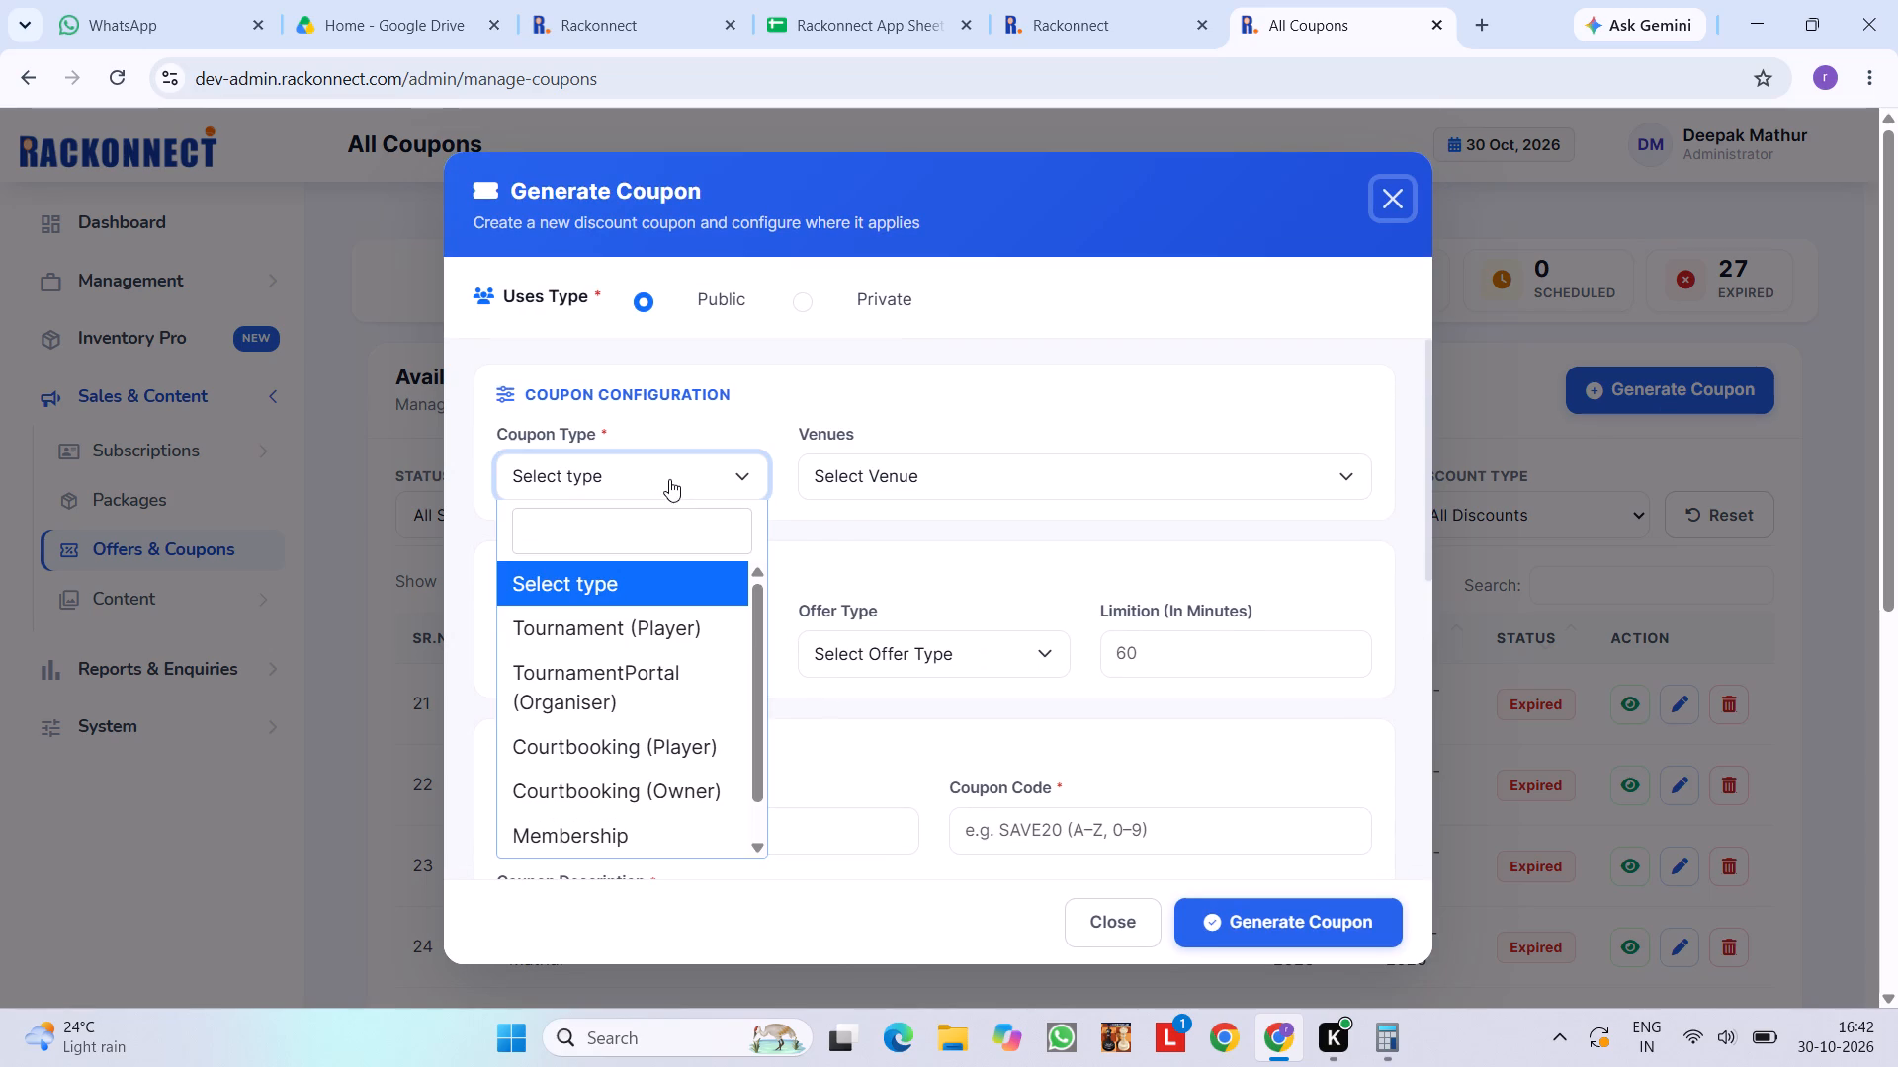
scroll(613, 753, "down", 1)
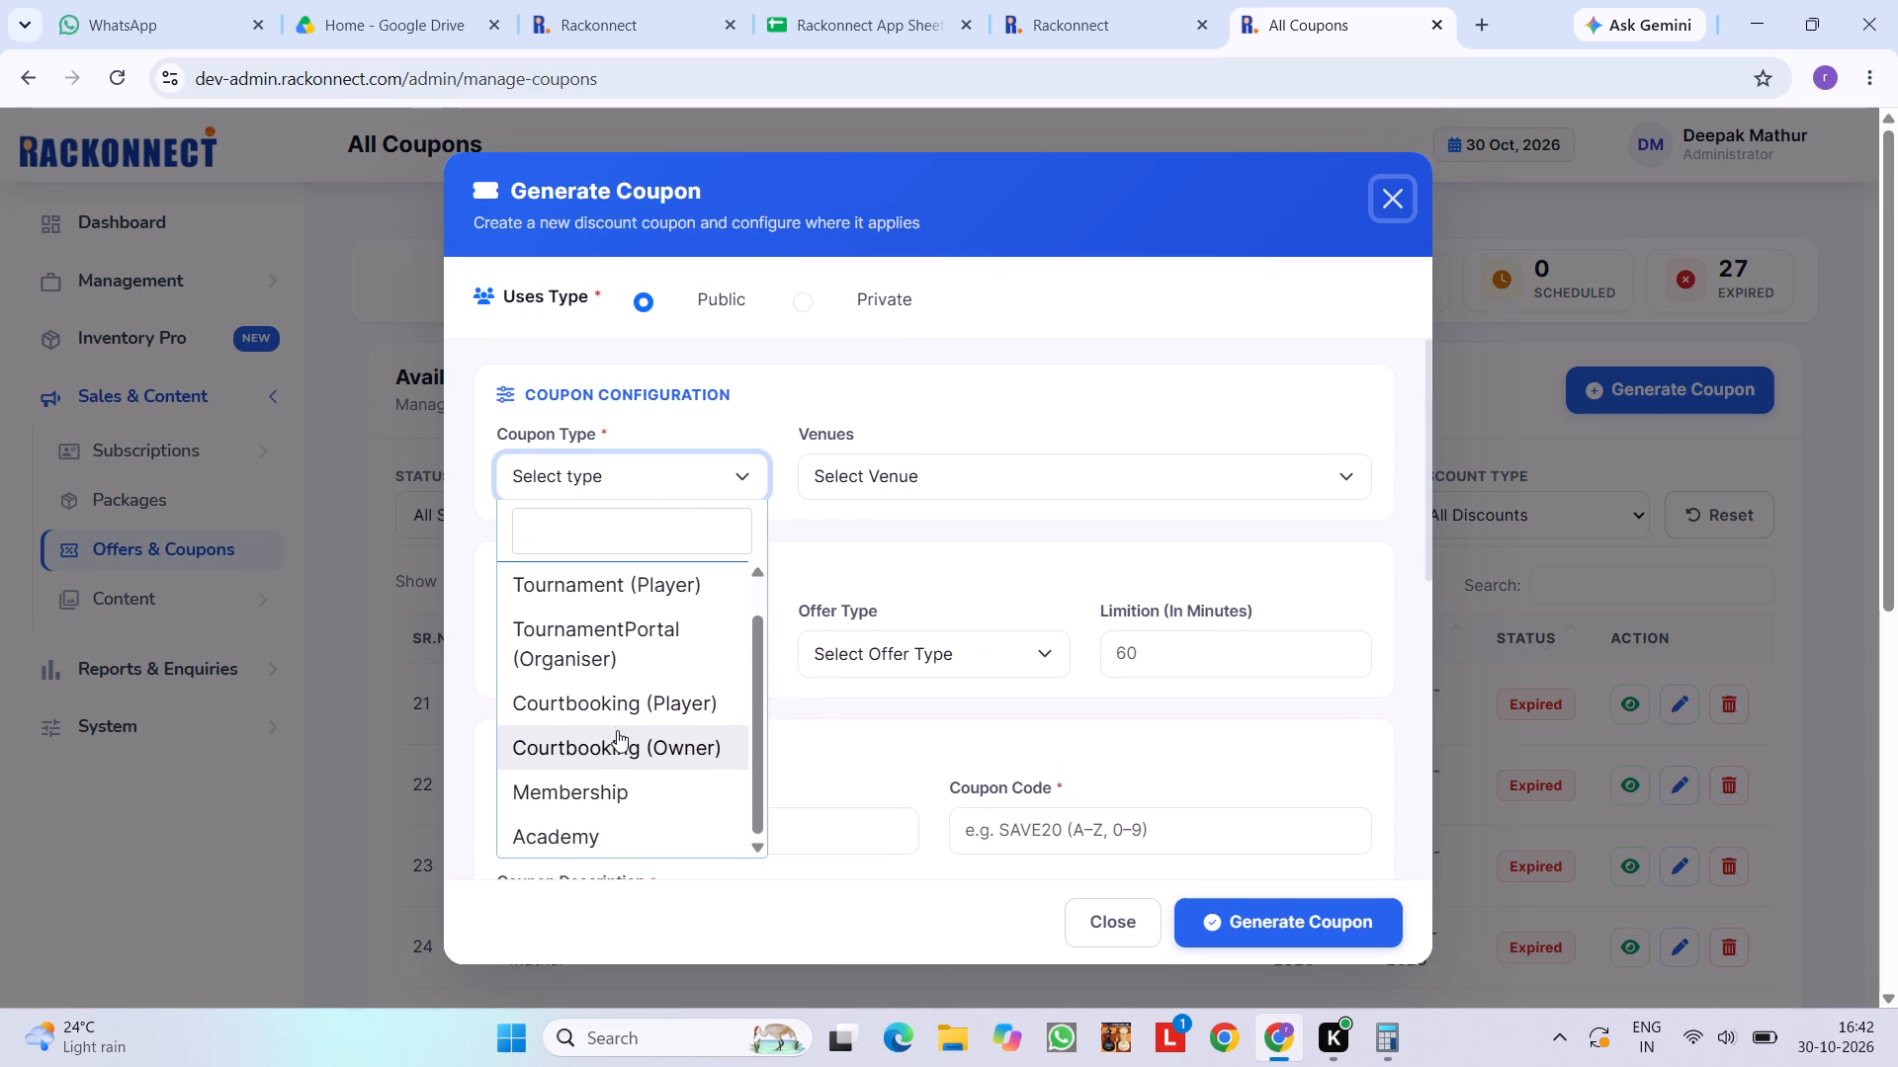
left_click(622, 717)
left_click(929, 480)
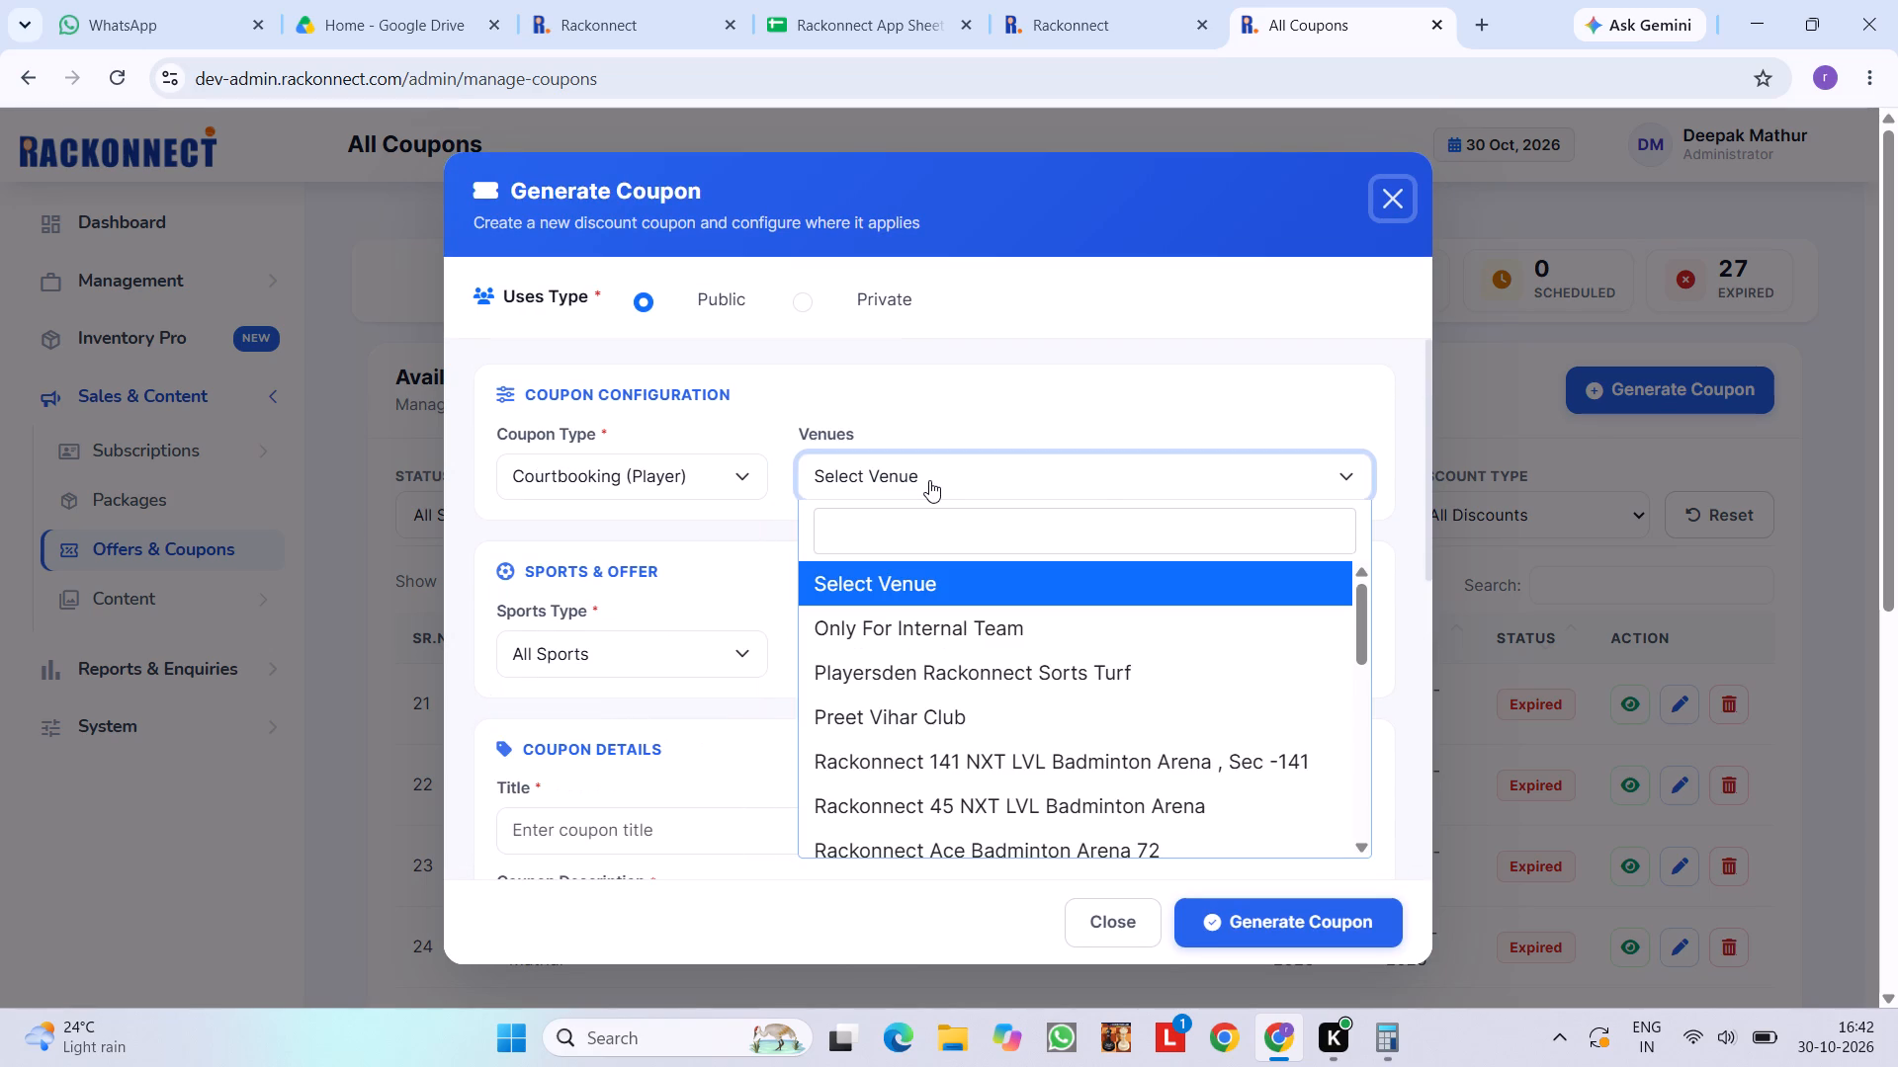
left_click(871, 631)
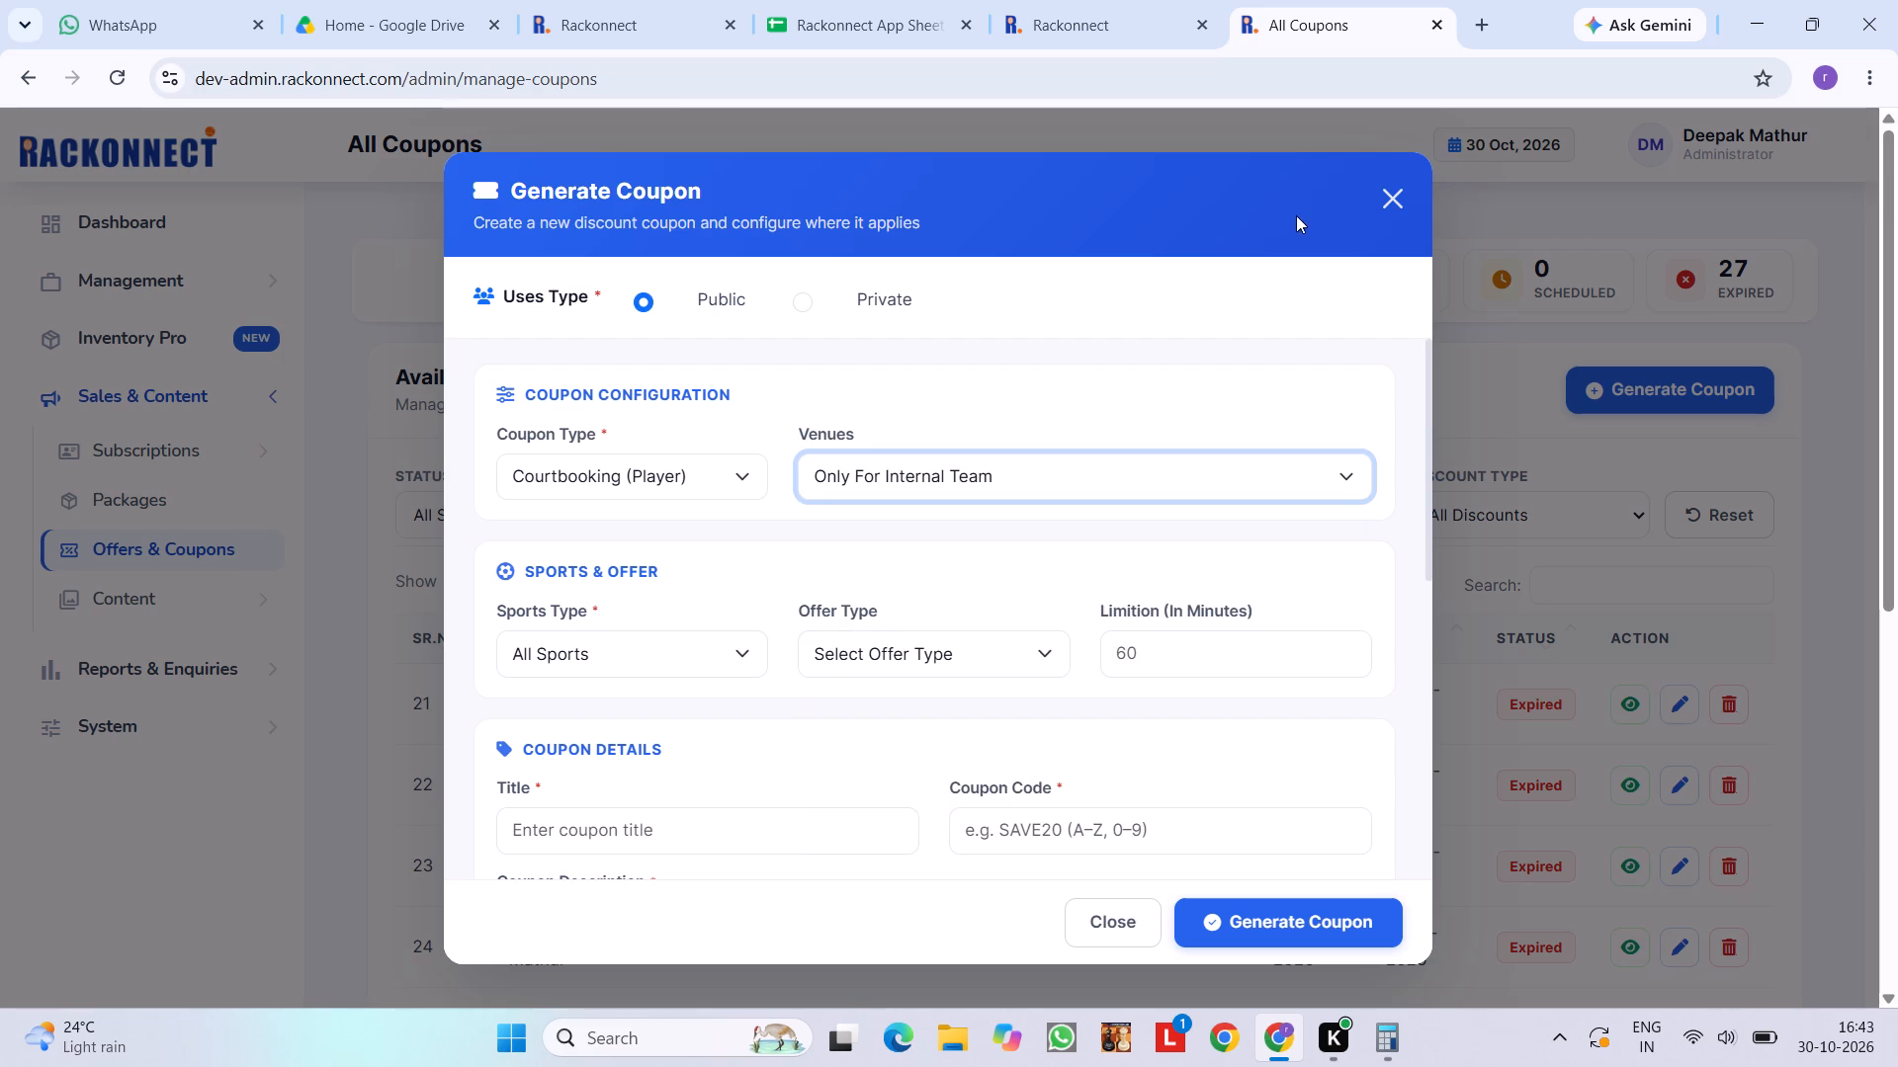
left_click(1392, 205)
Edit the TEST15 coupon to set its Valid Up To date to 2026-11-10, save the update, and check it on page 3 of the list.
scroll(1539, 651, "down", 2)
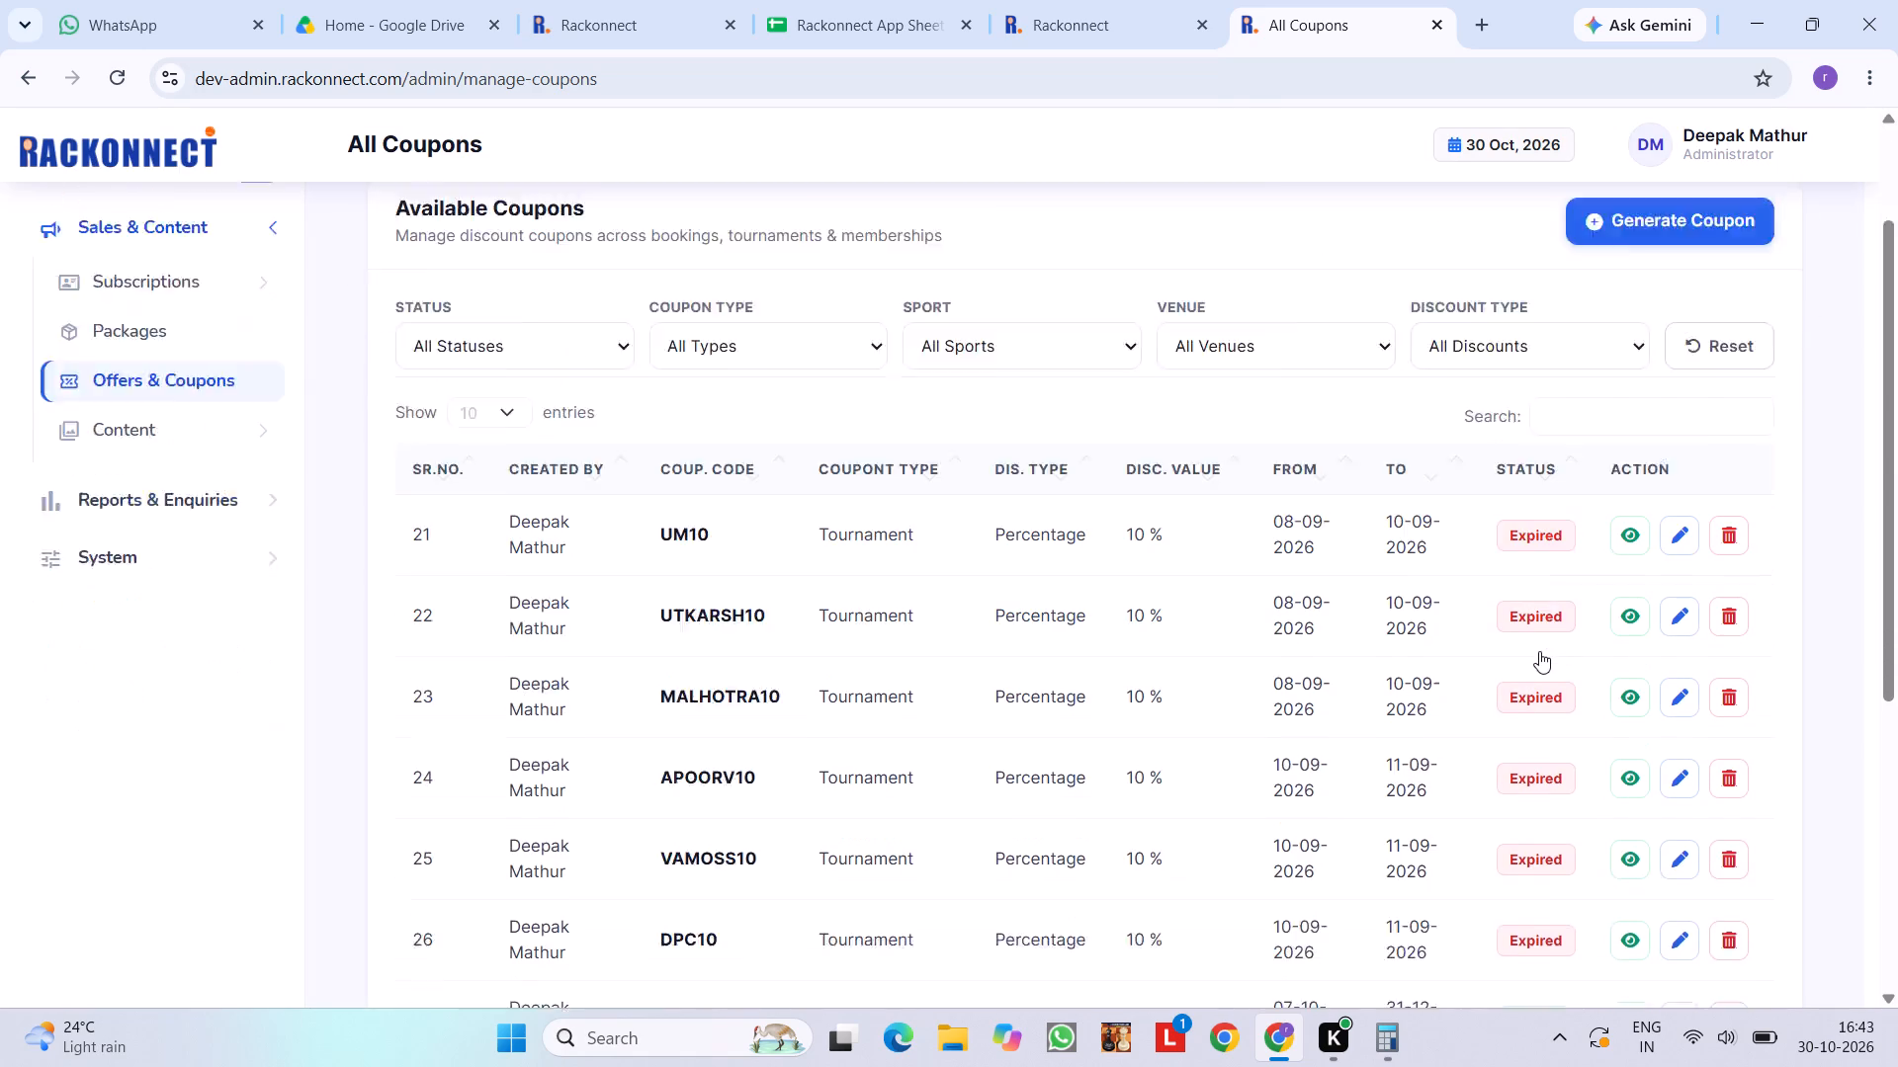
scroll(1539, 651, "down", 2)
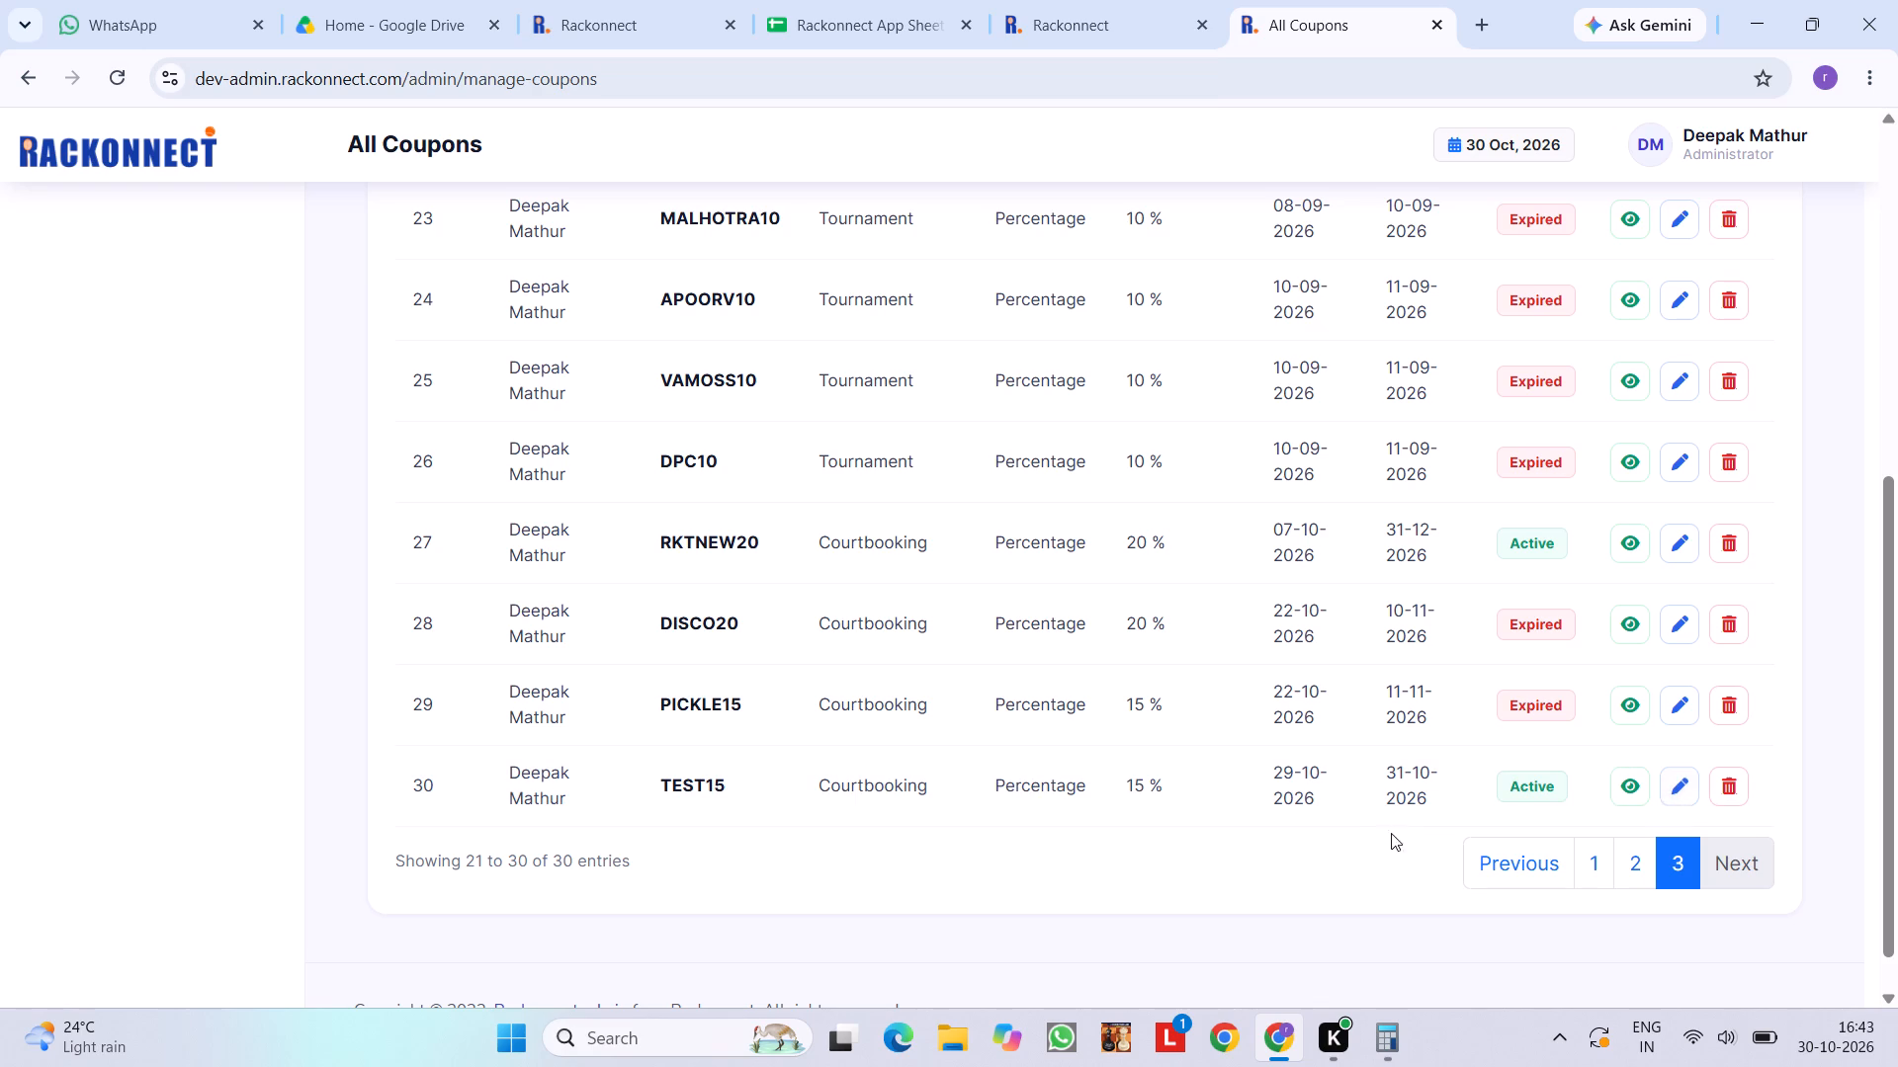
left_click(1677, 784)
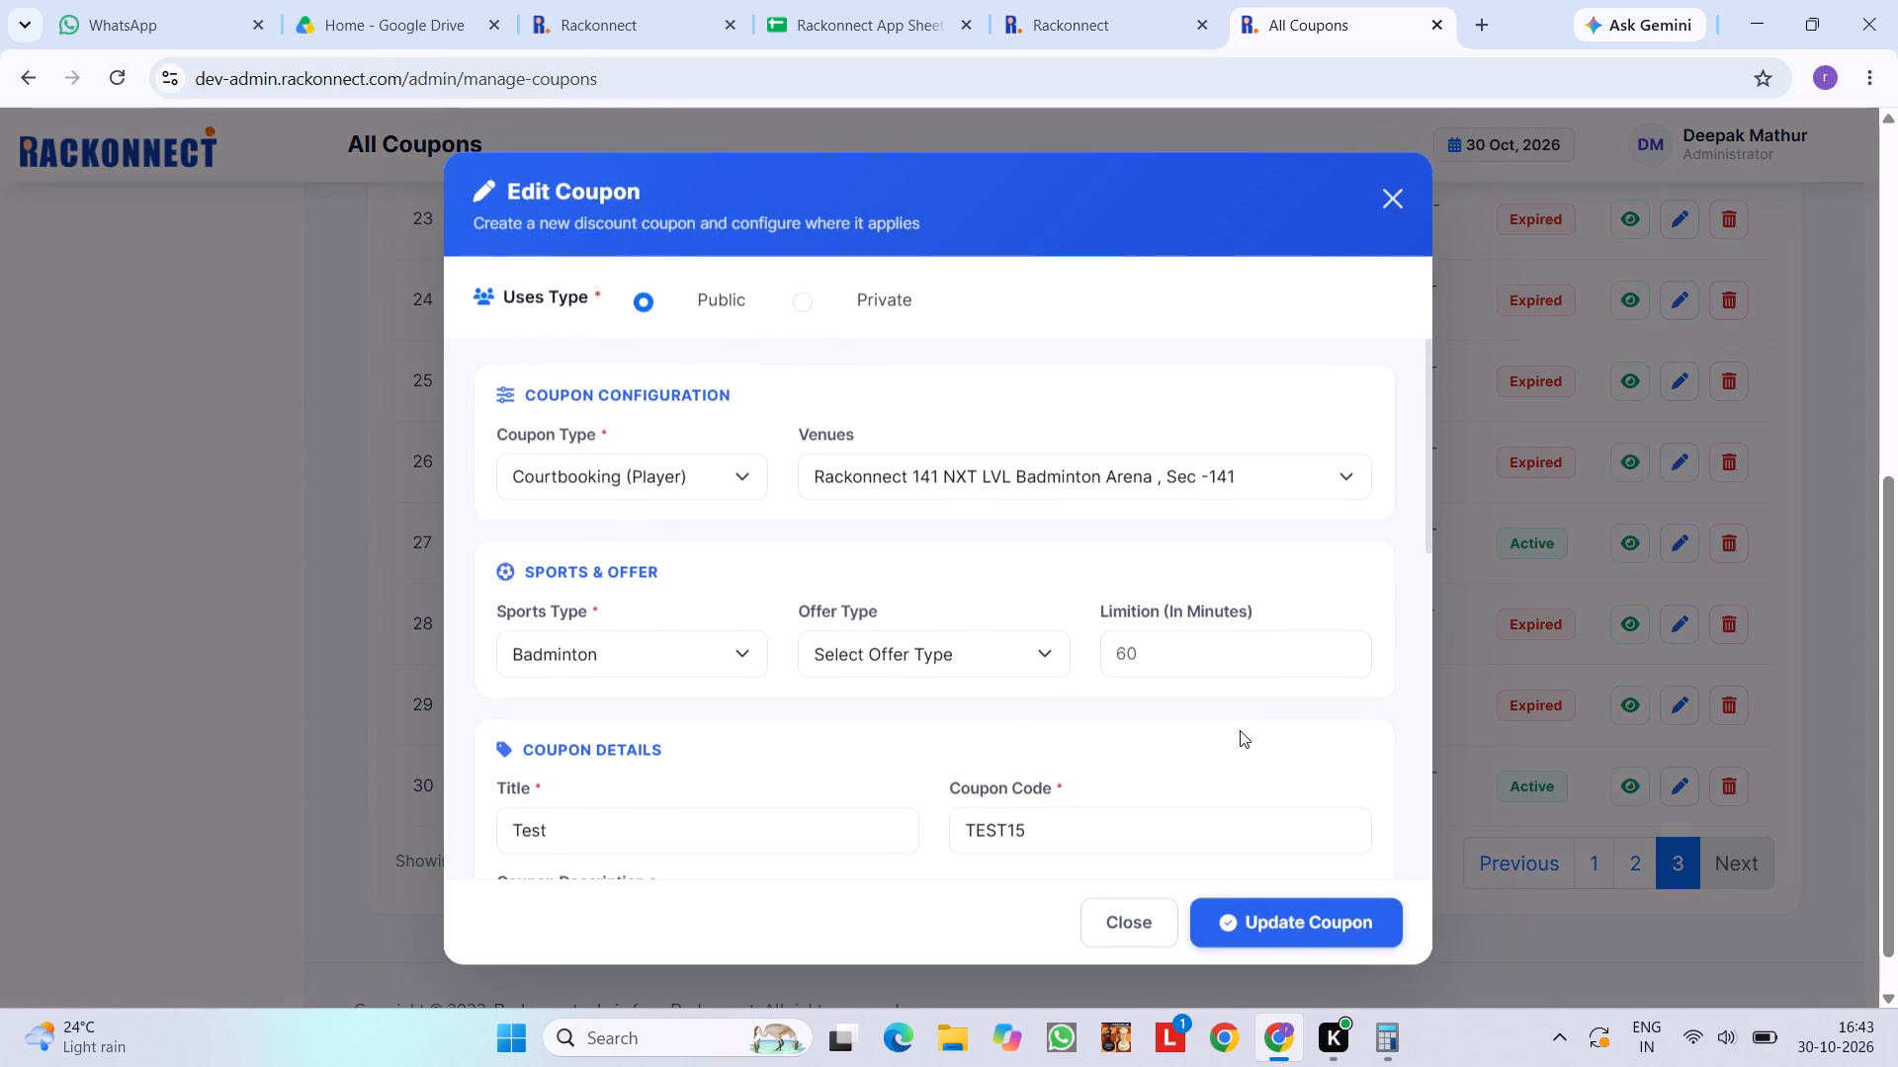
scroll(1091, 728, "down", 3)
left_click(979, 722)
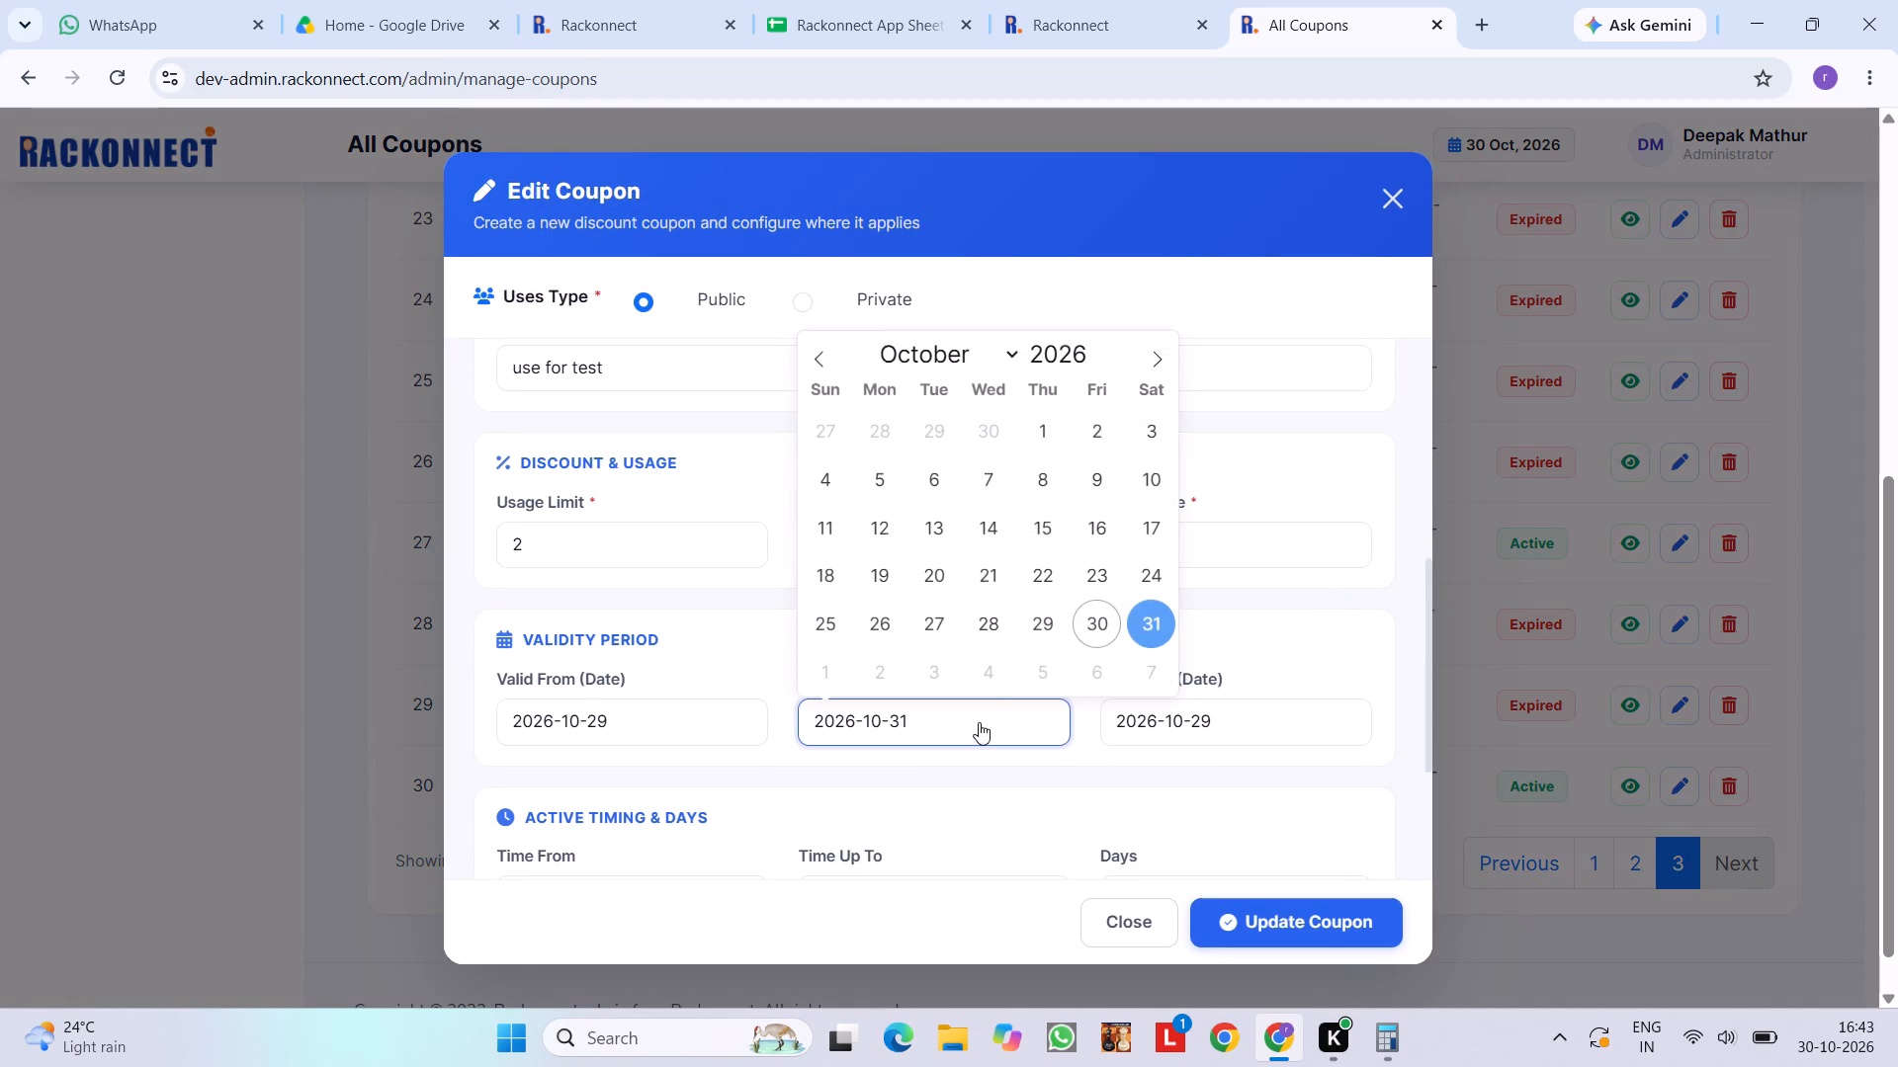
left_click(1141, 356)
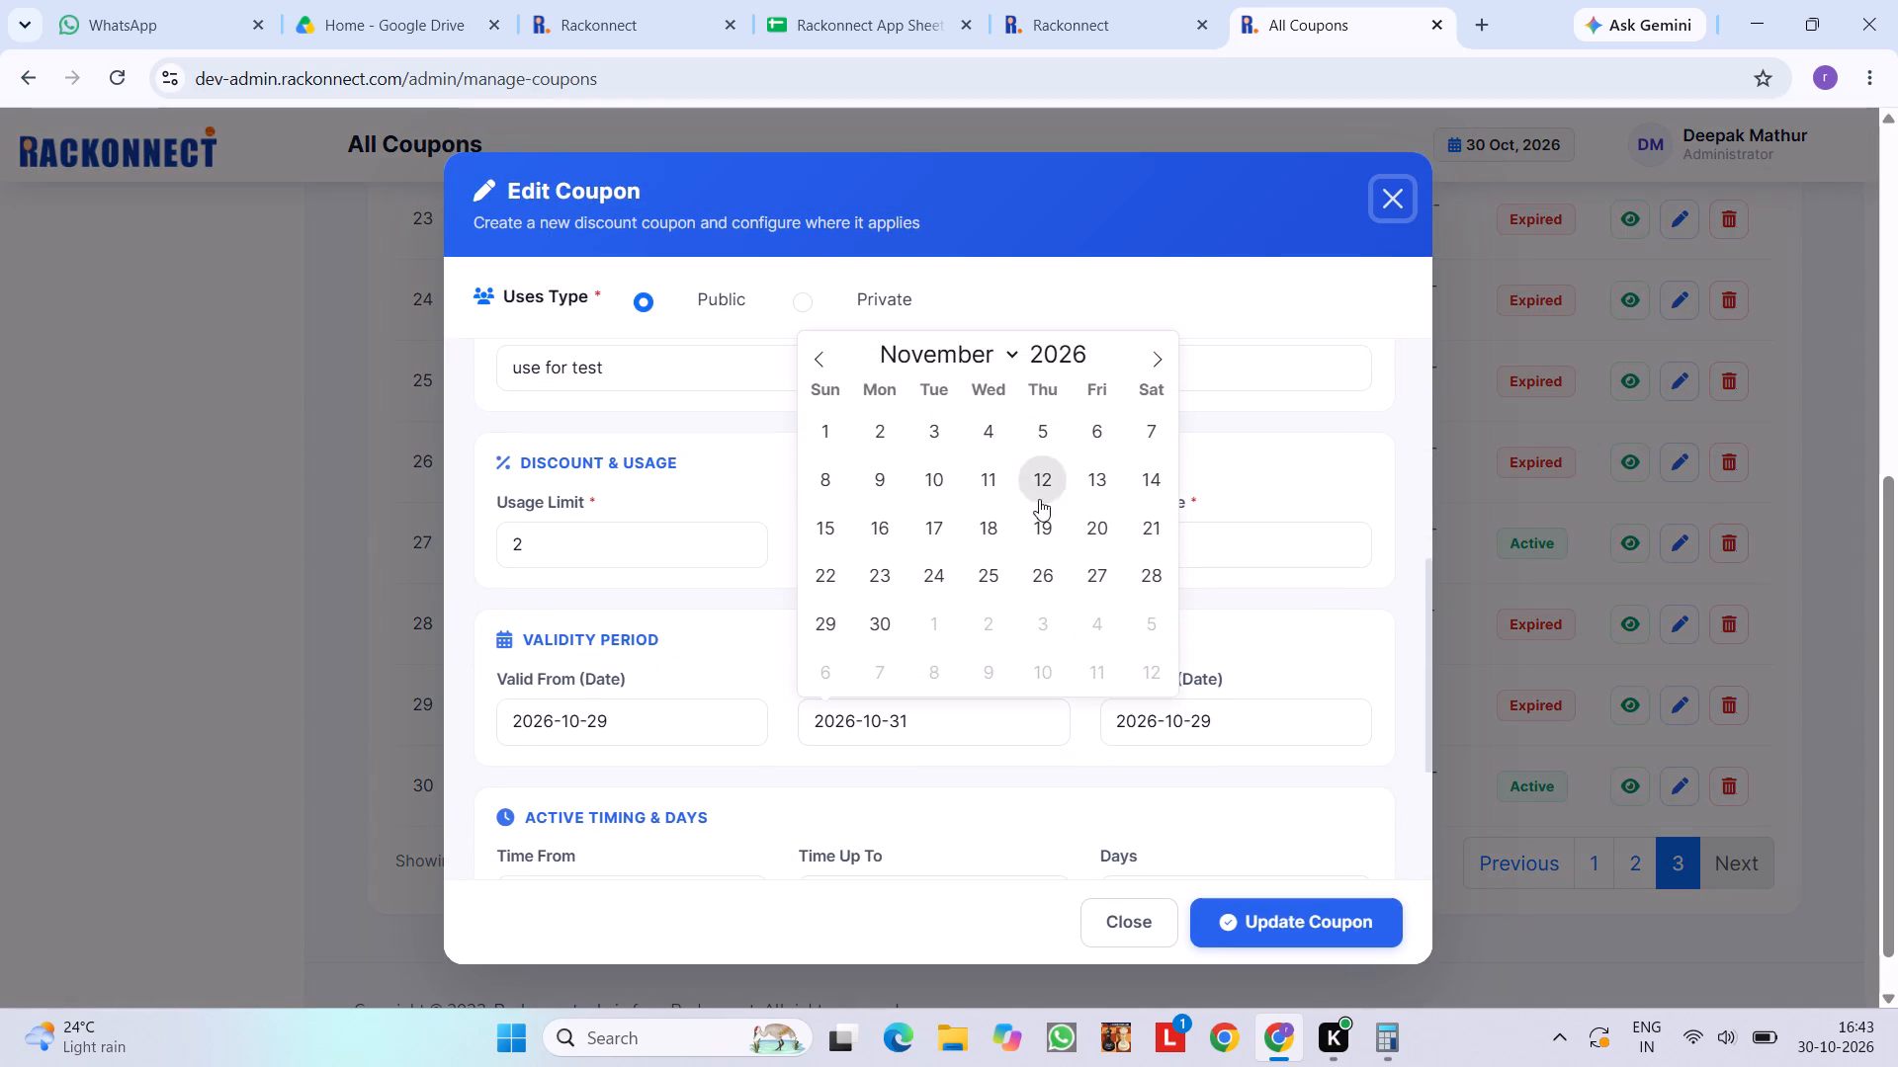
left_click(948, 490)
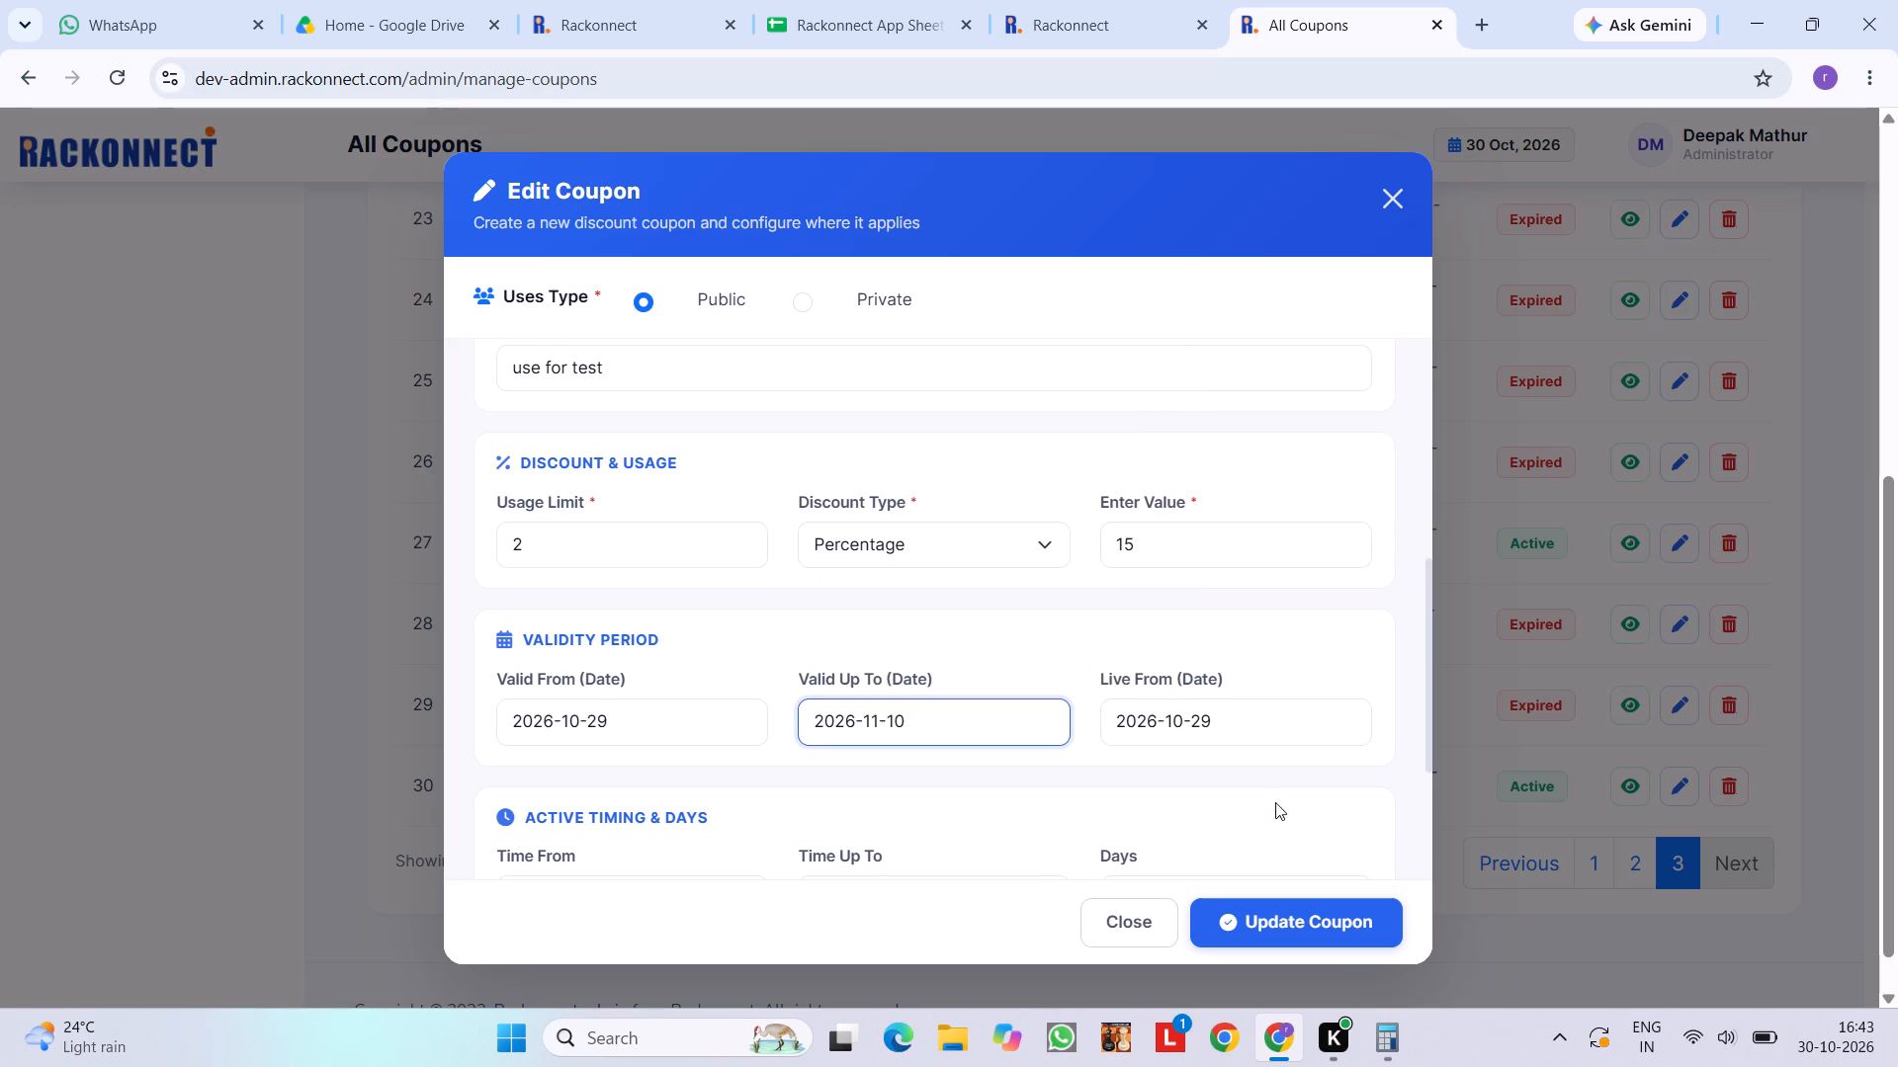
left_click(1278, 913)
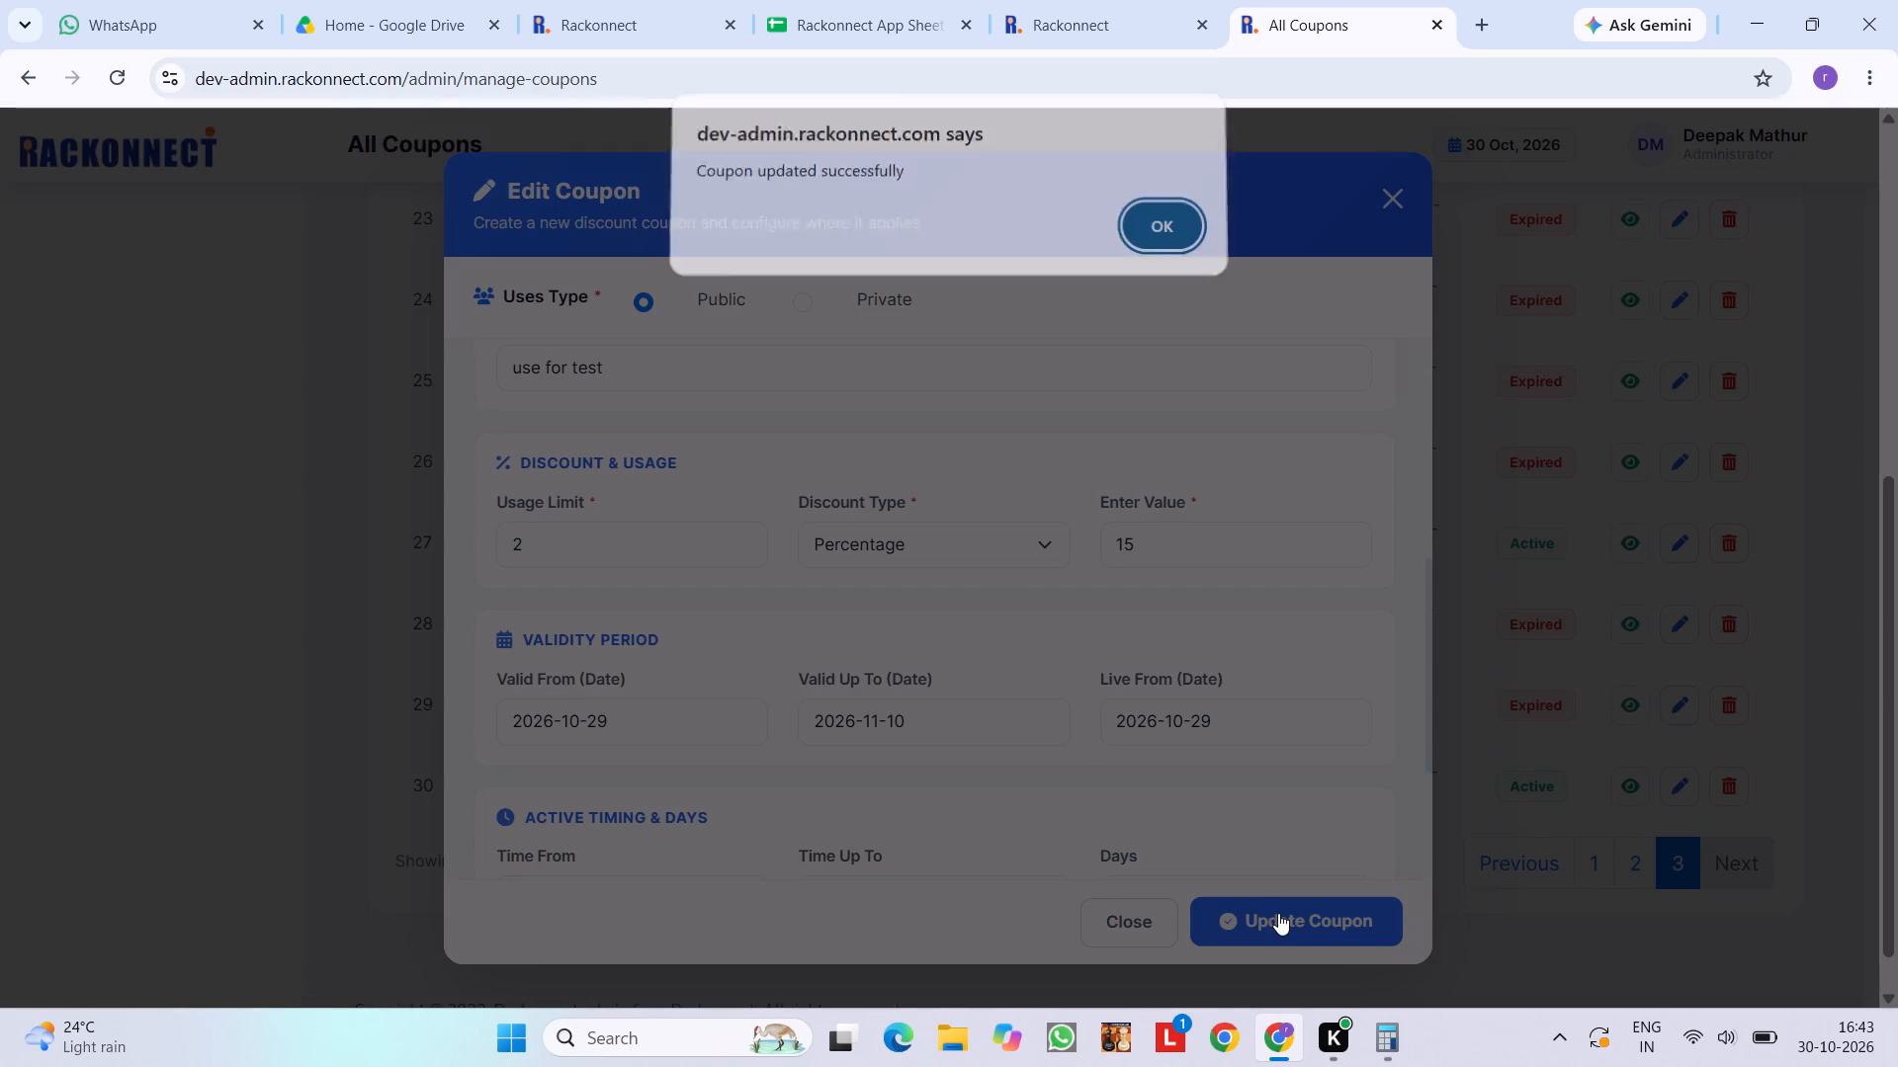
left_click(1164, 237)
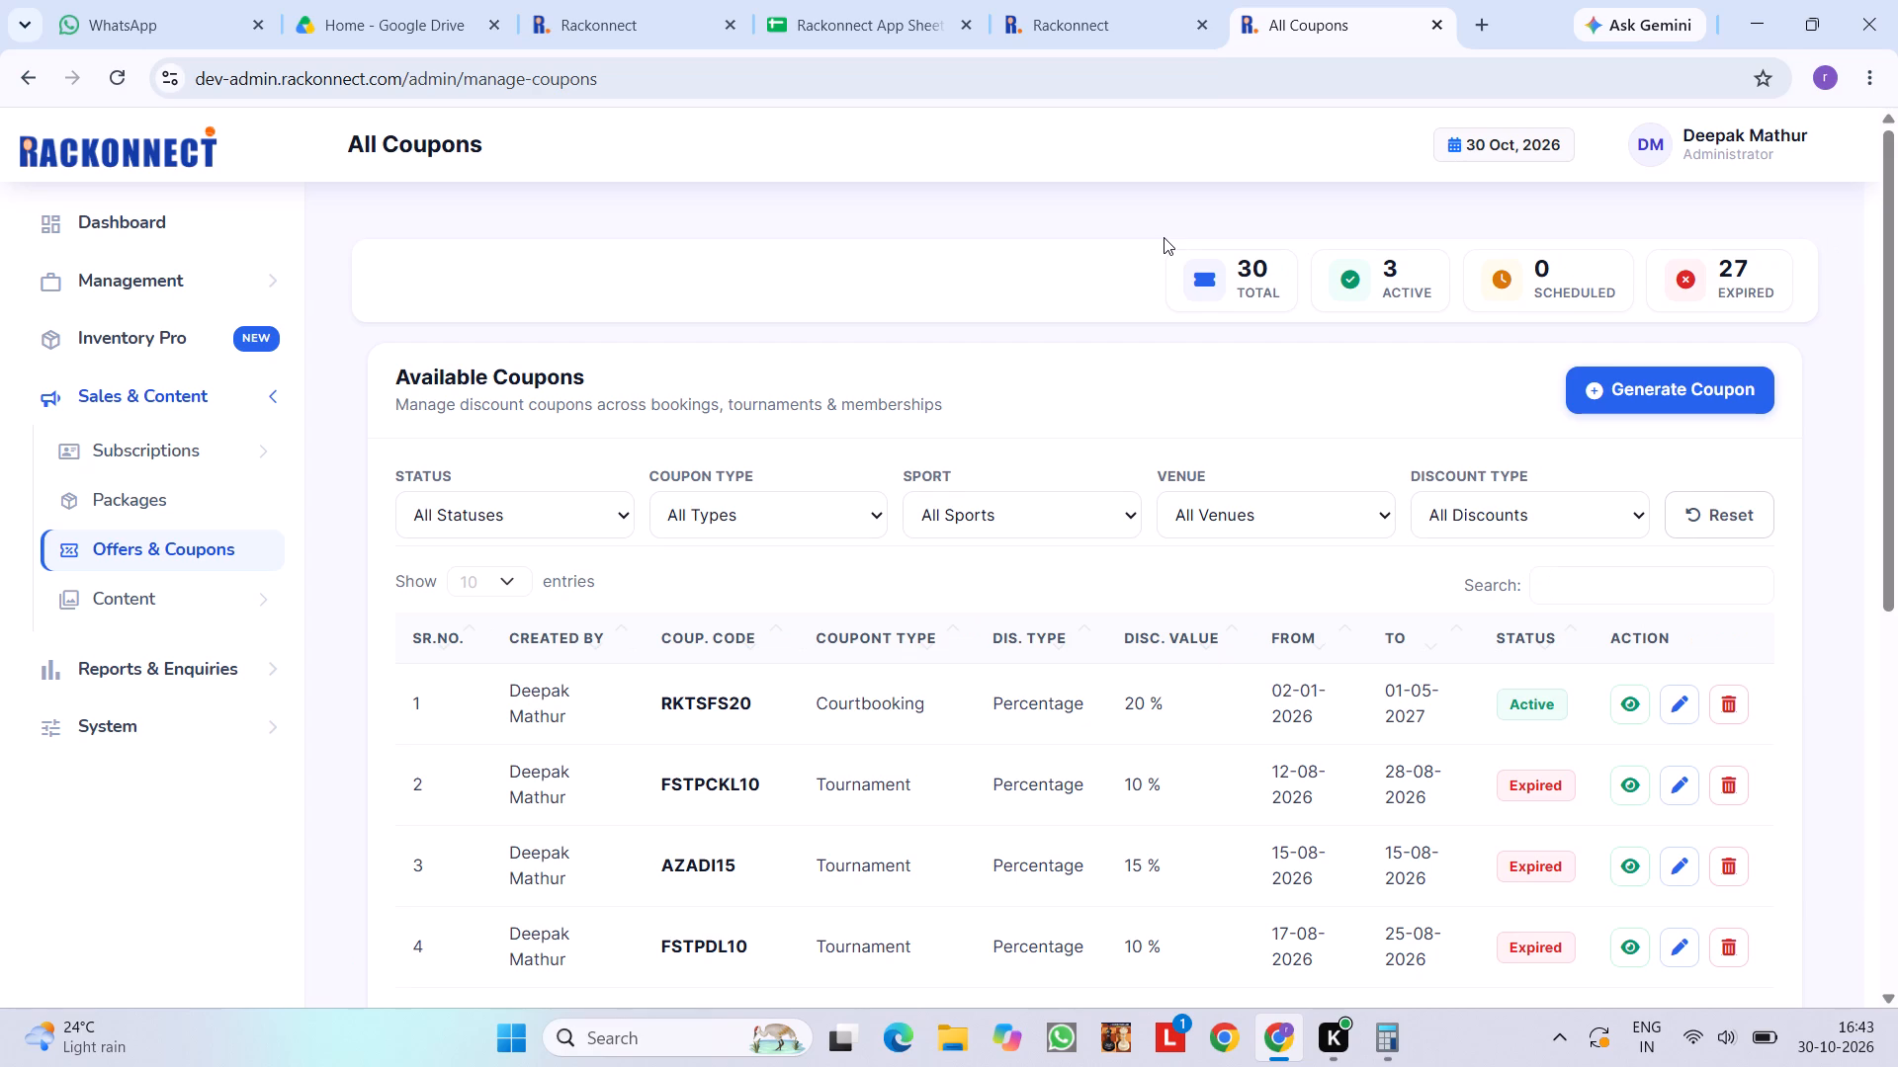
scroll(1274, 530, "down", 3)
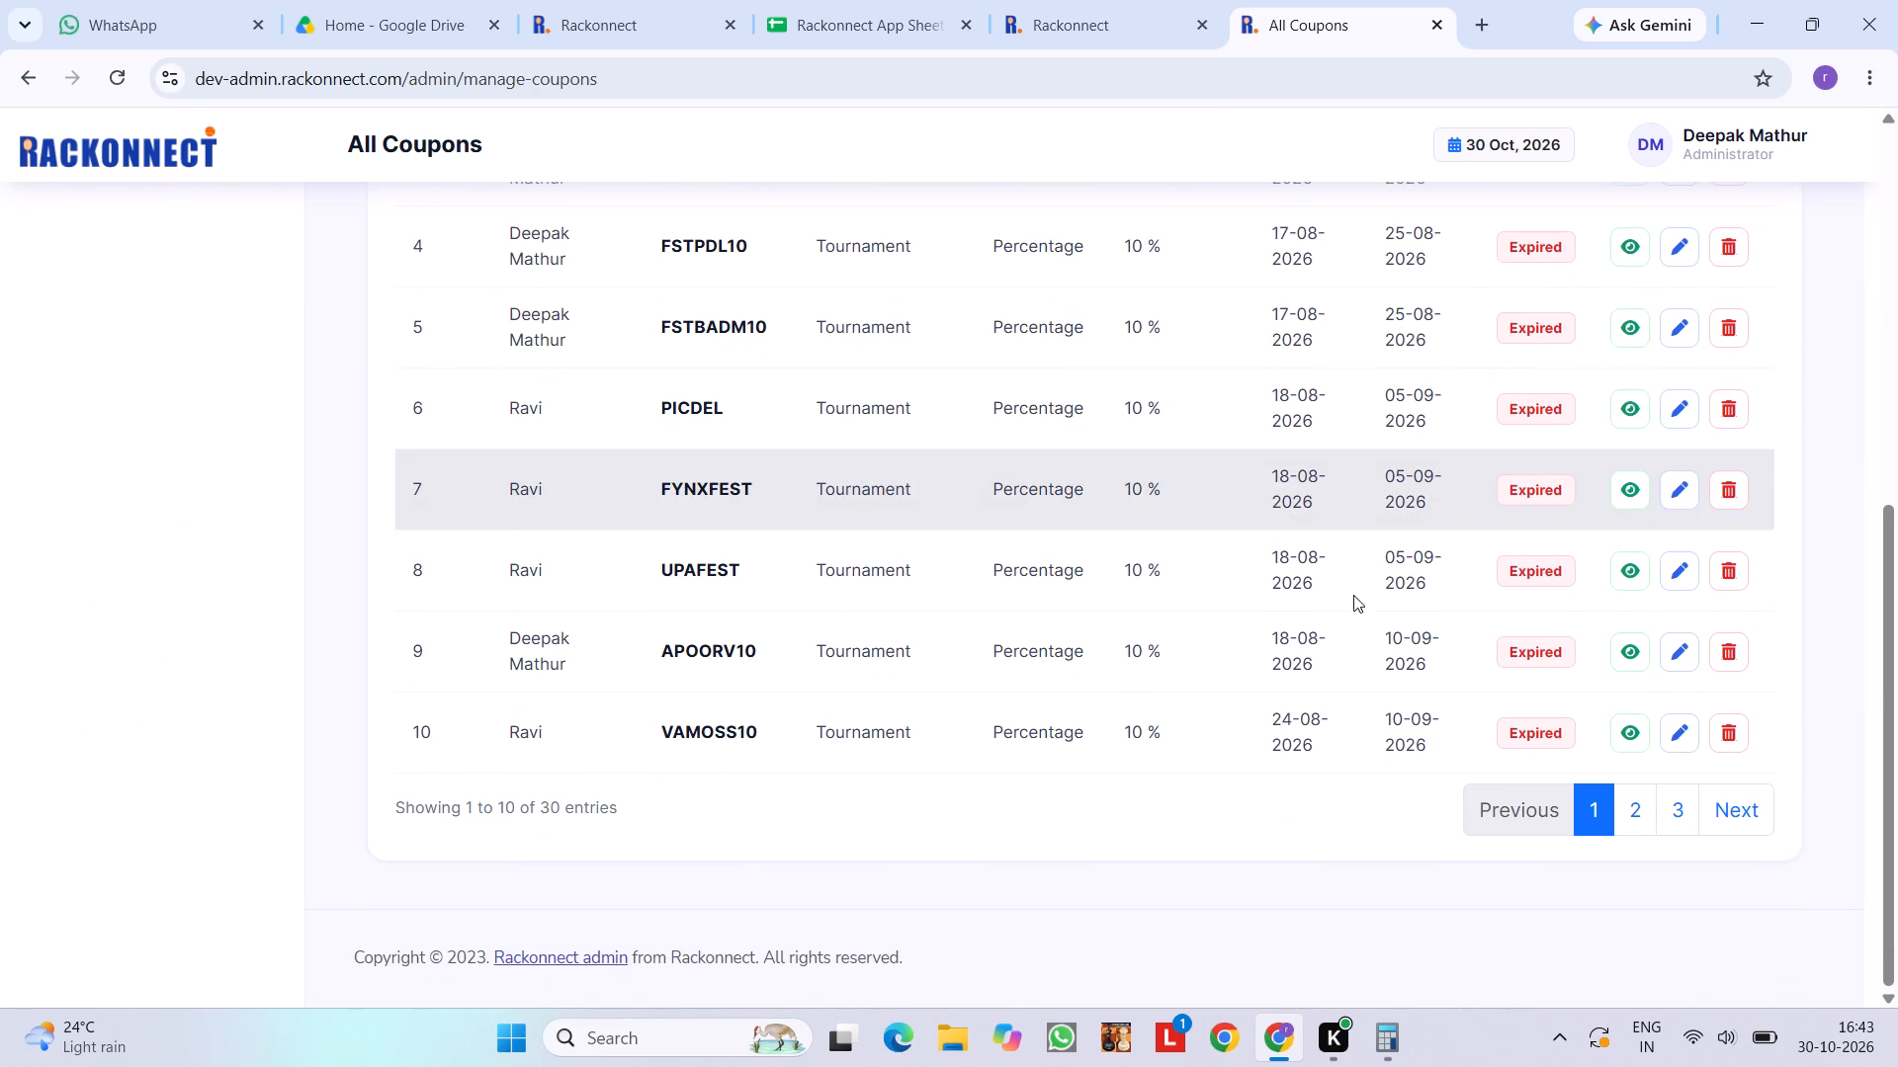
left_click(1668, 801)
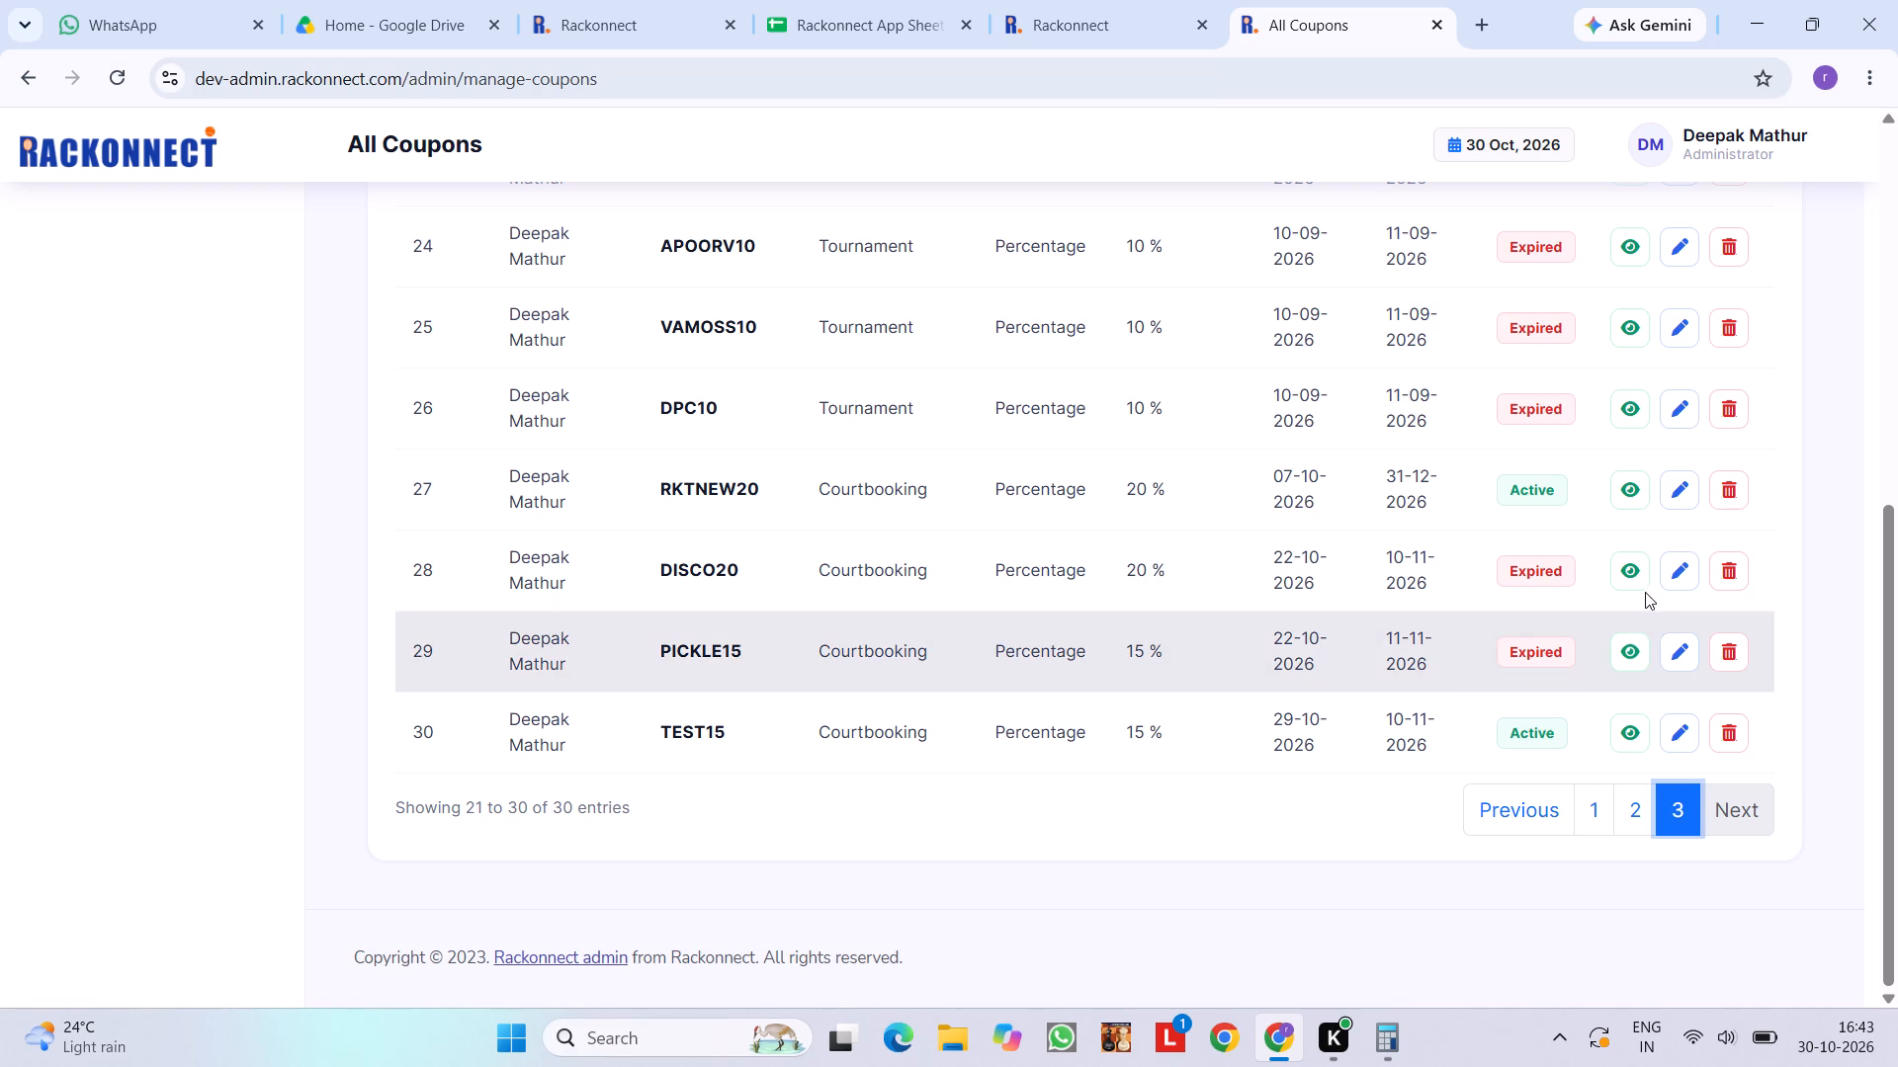
Start a new coupon with type Courtbooking (Player), venue Only For Internal Team, and sports type Badminton.
scroll(1644, 592, "up", 5)
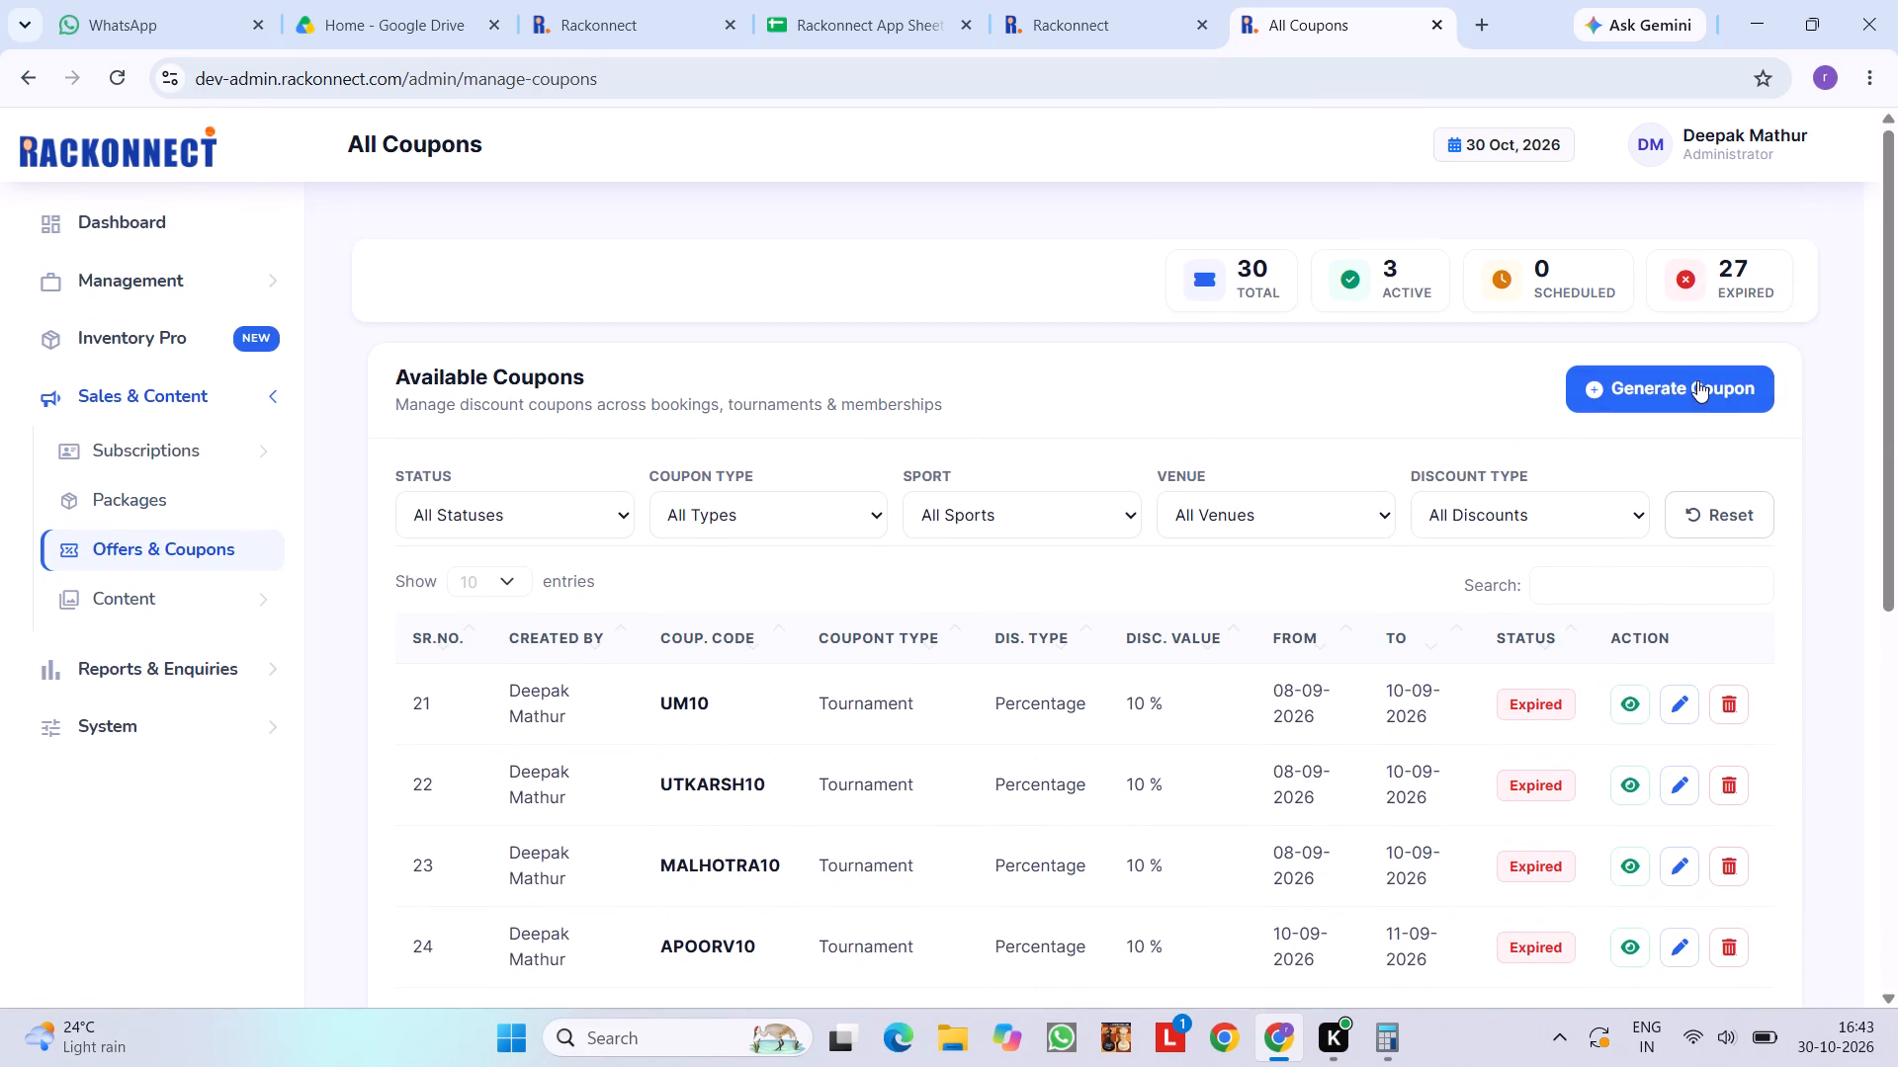
left_click(1696, 382)
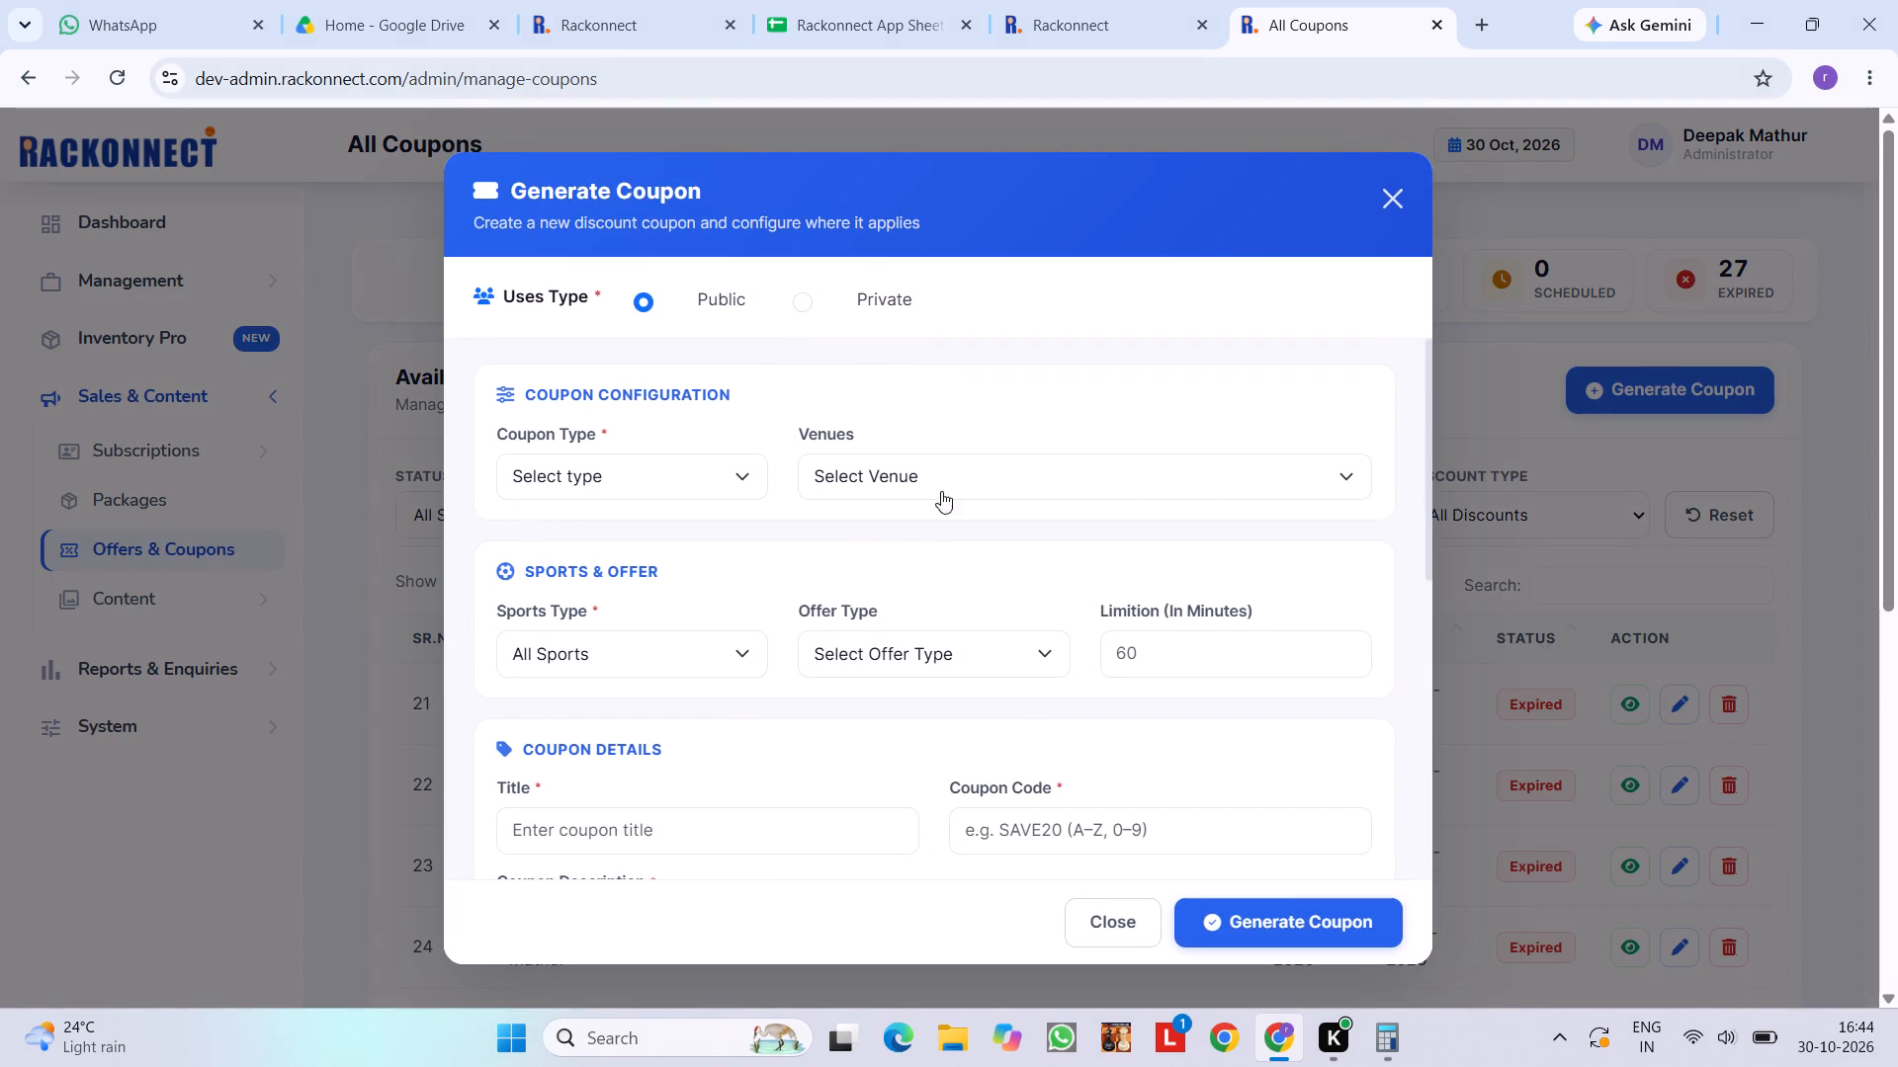
left_click(697, 466)
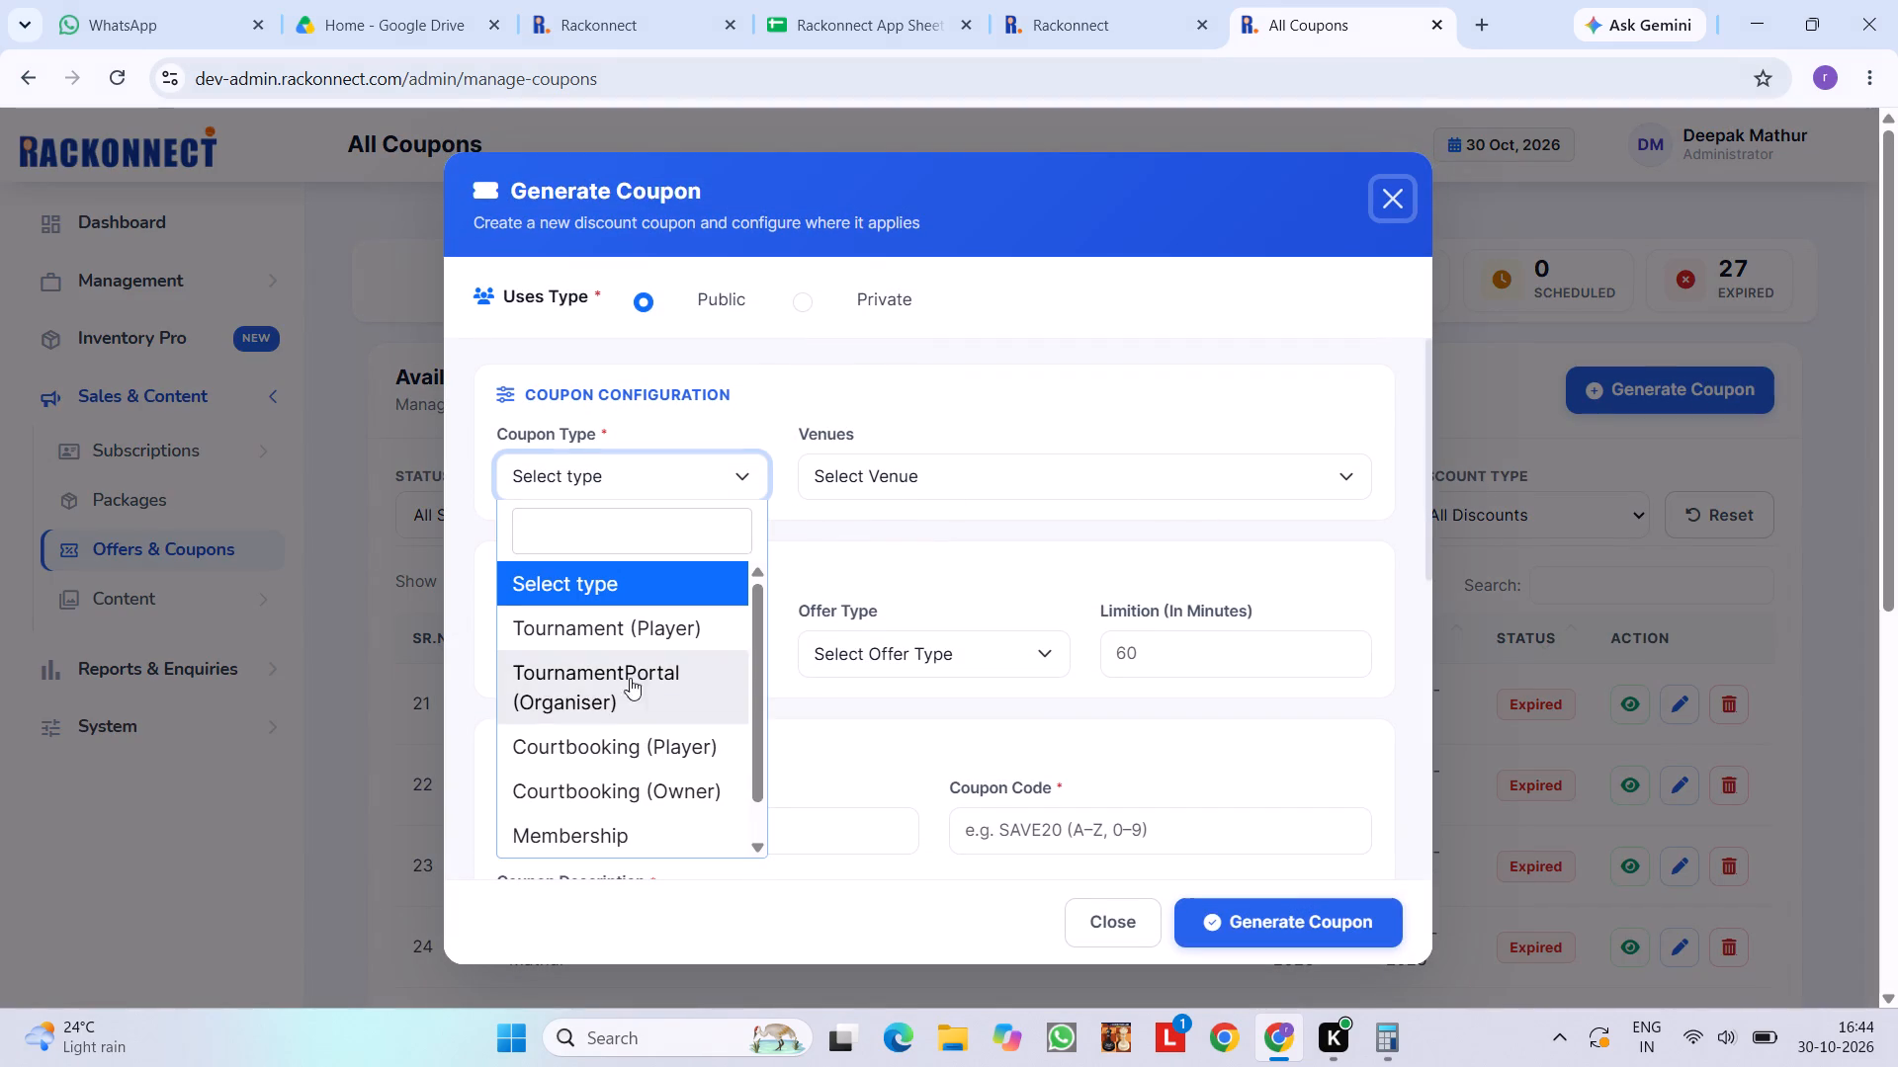
left_click(611, 746)
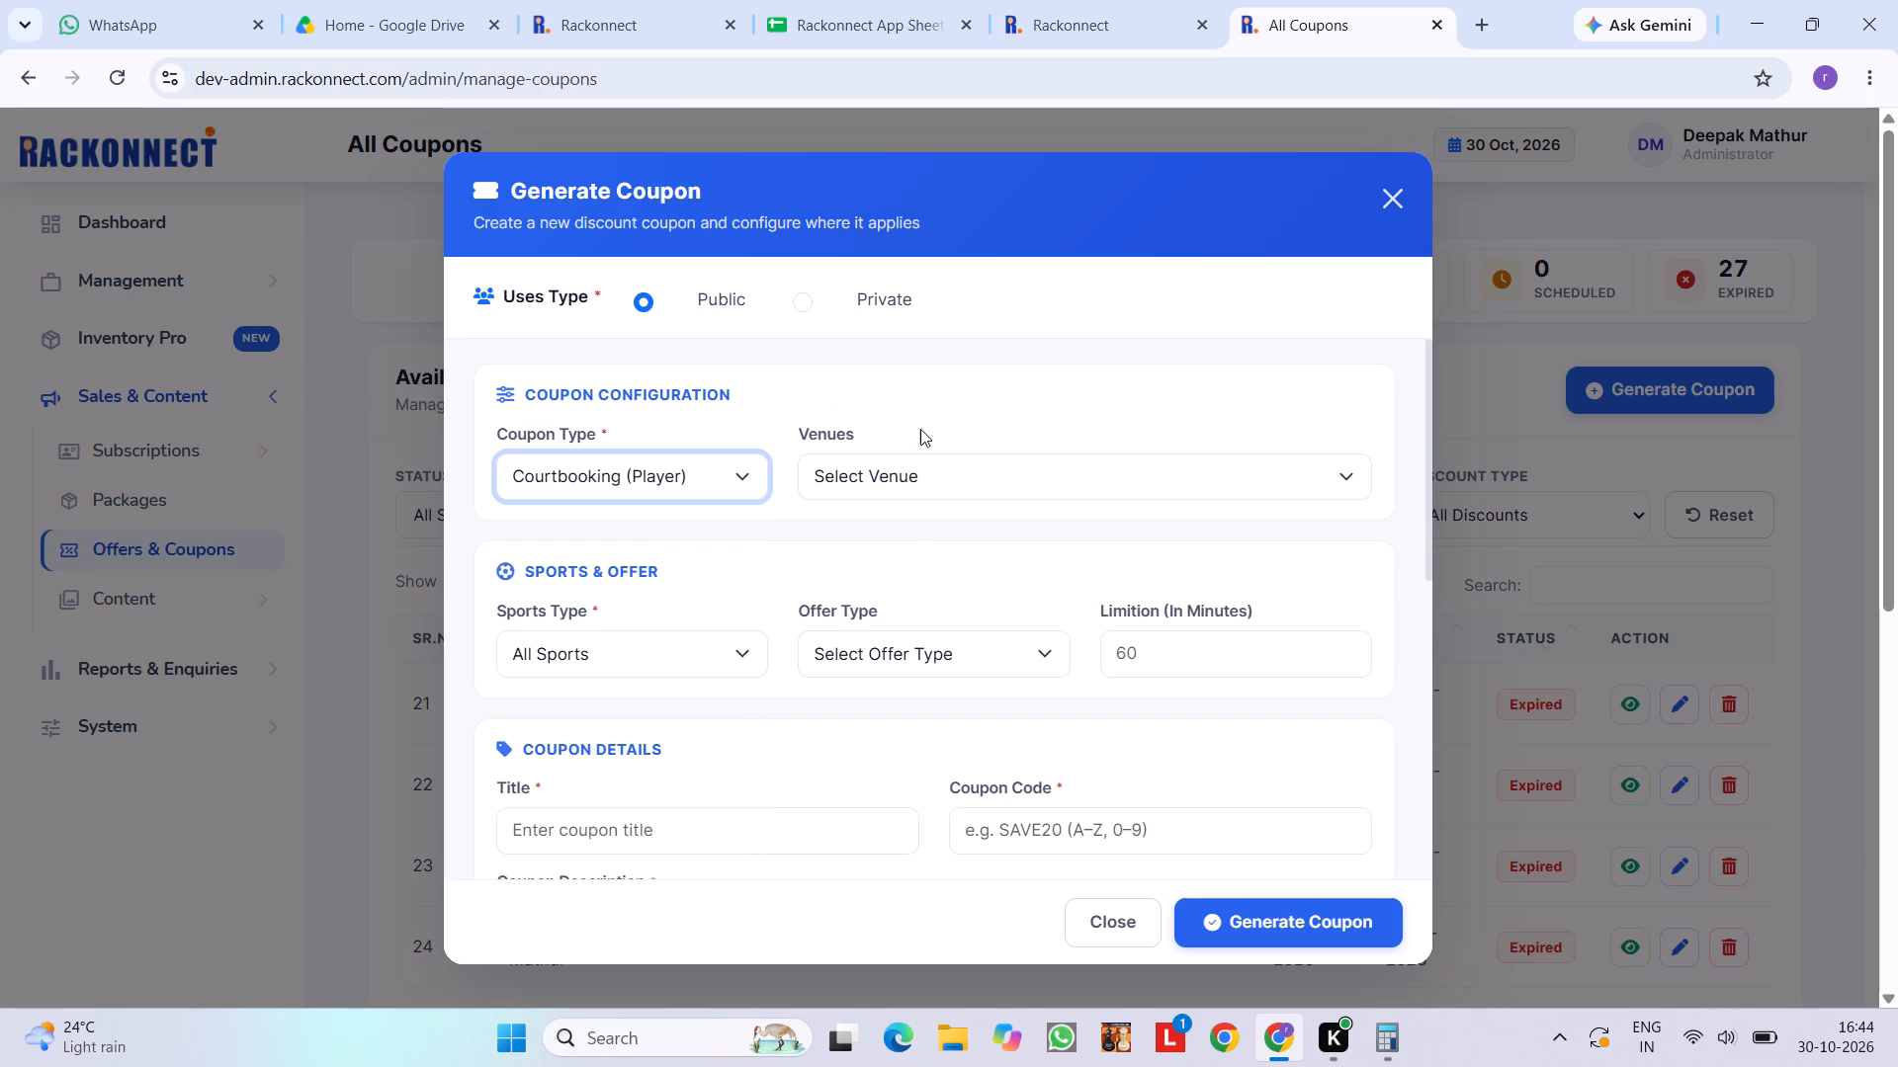
left_click(921, 478)
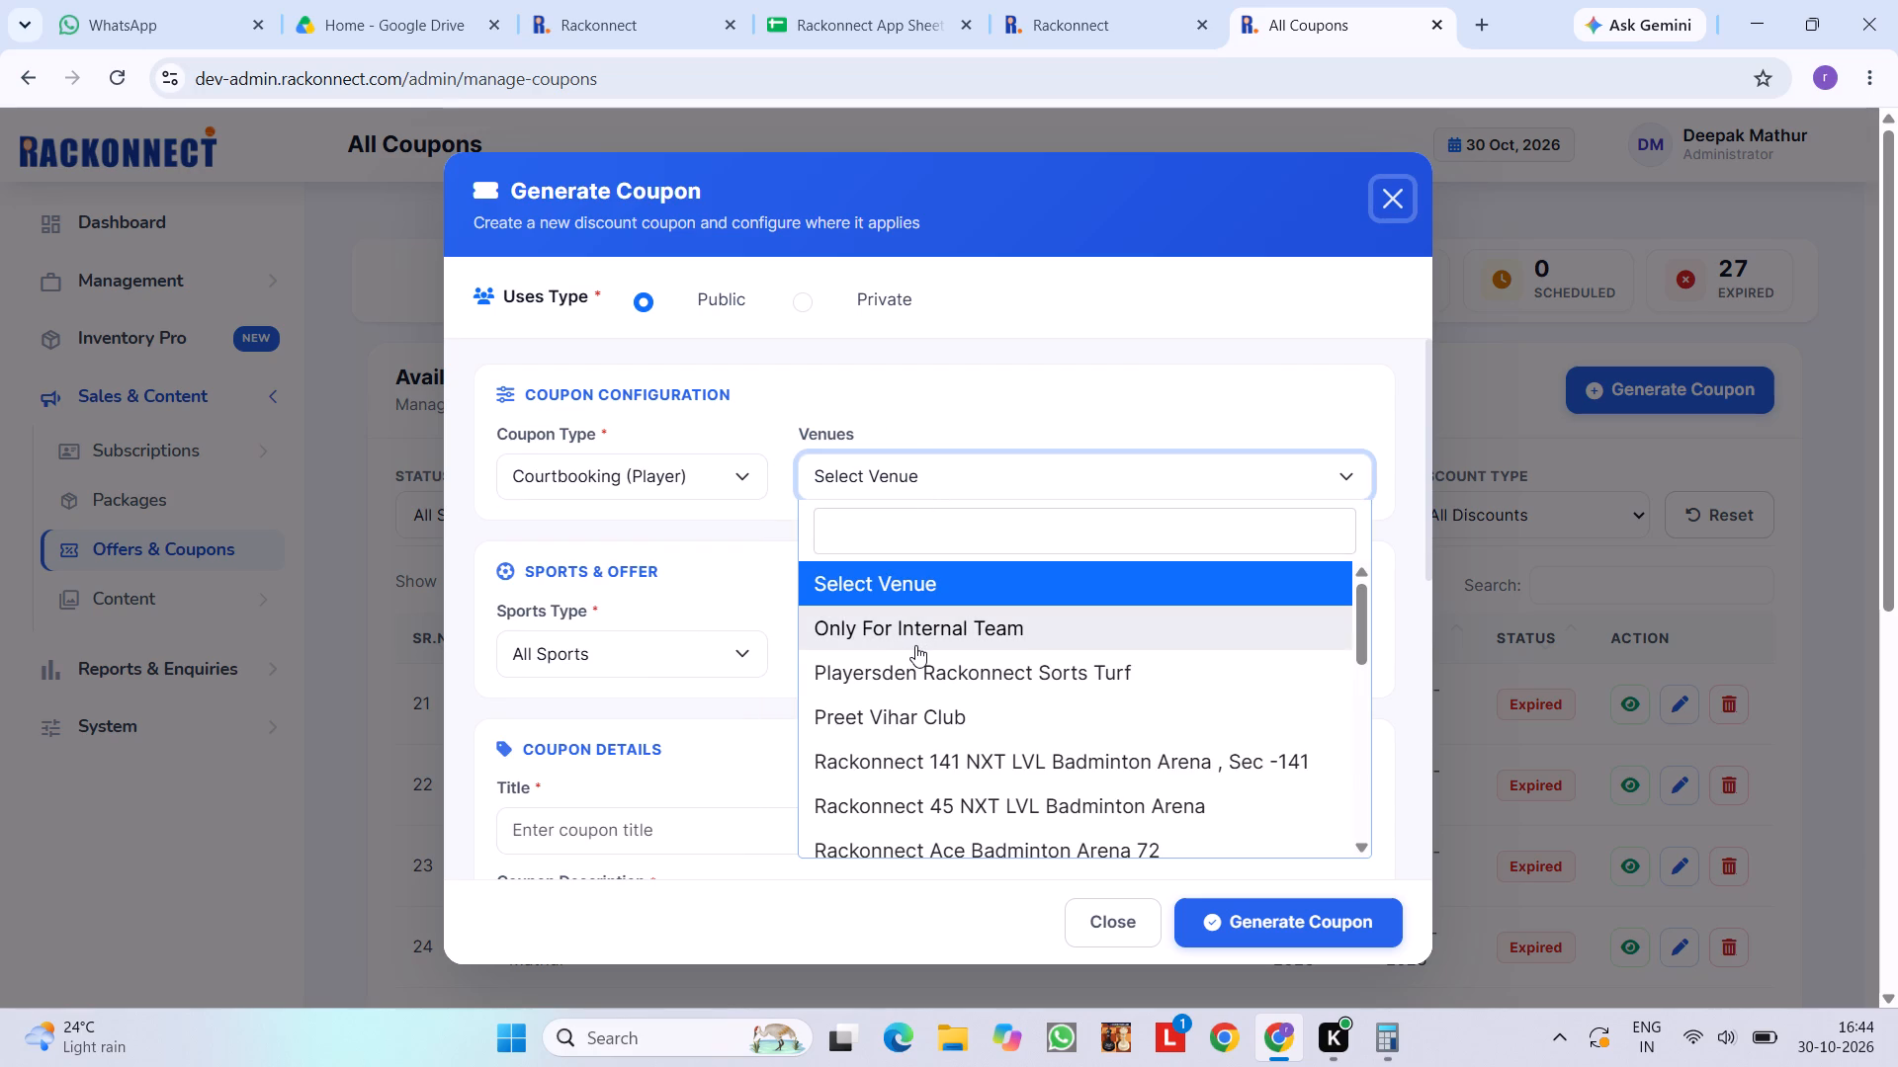
left_click(915, 645)
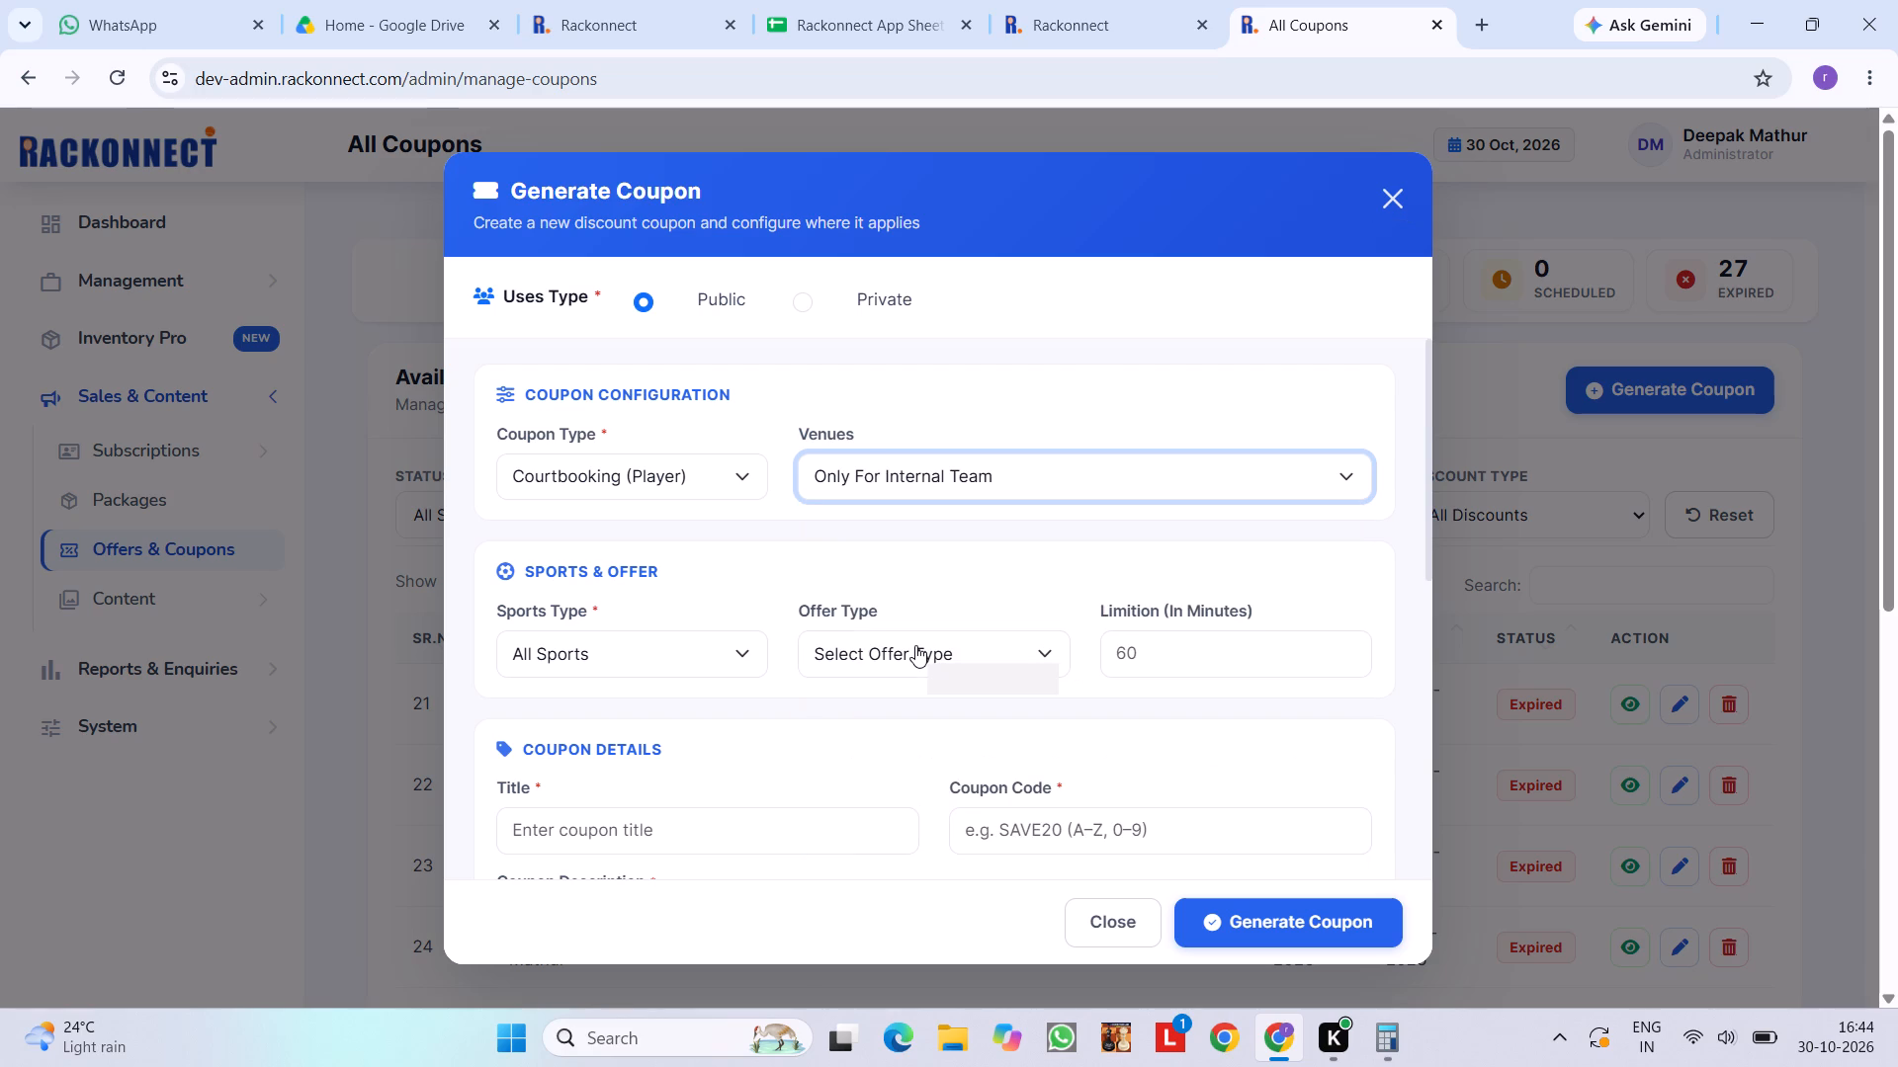
scroll(915, 645, "down", 2)
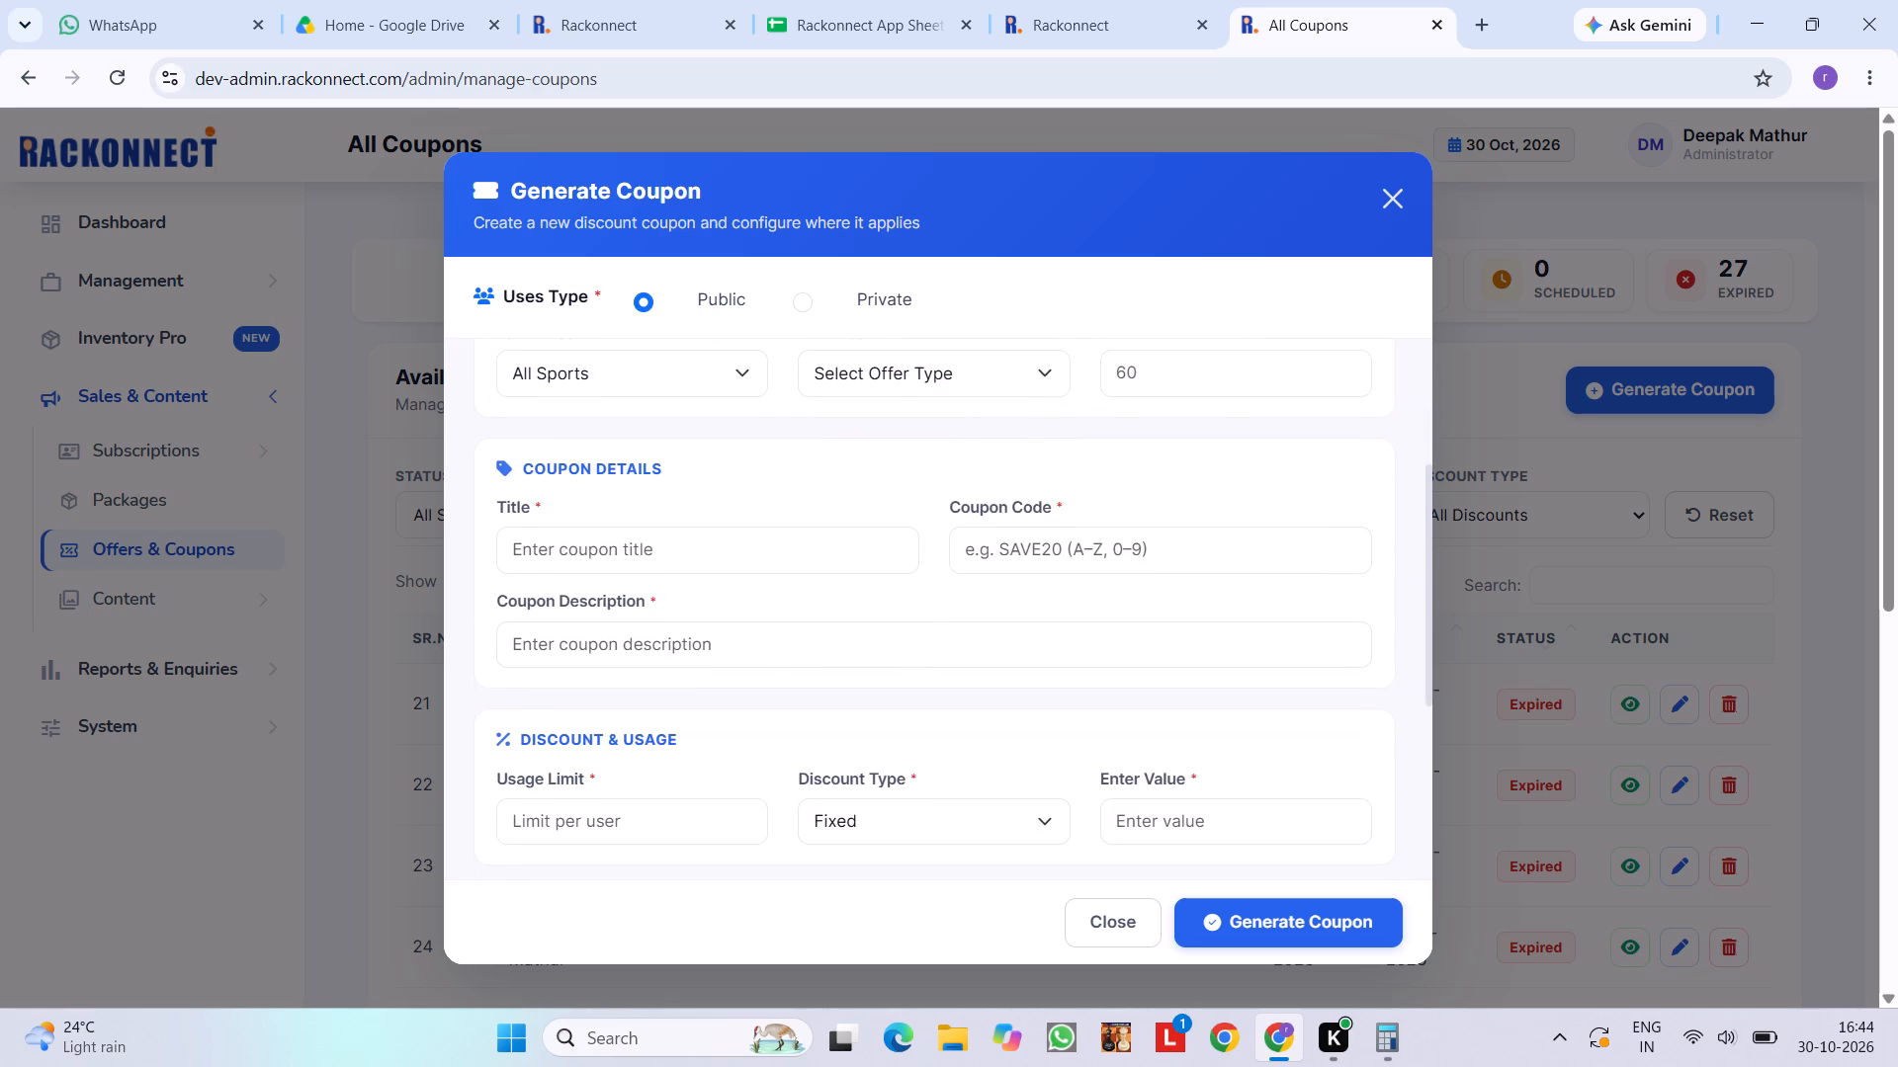
left_click(703, 381)
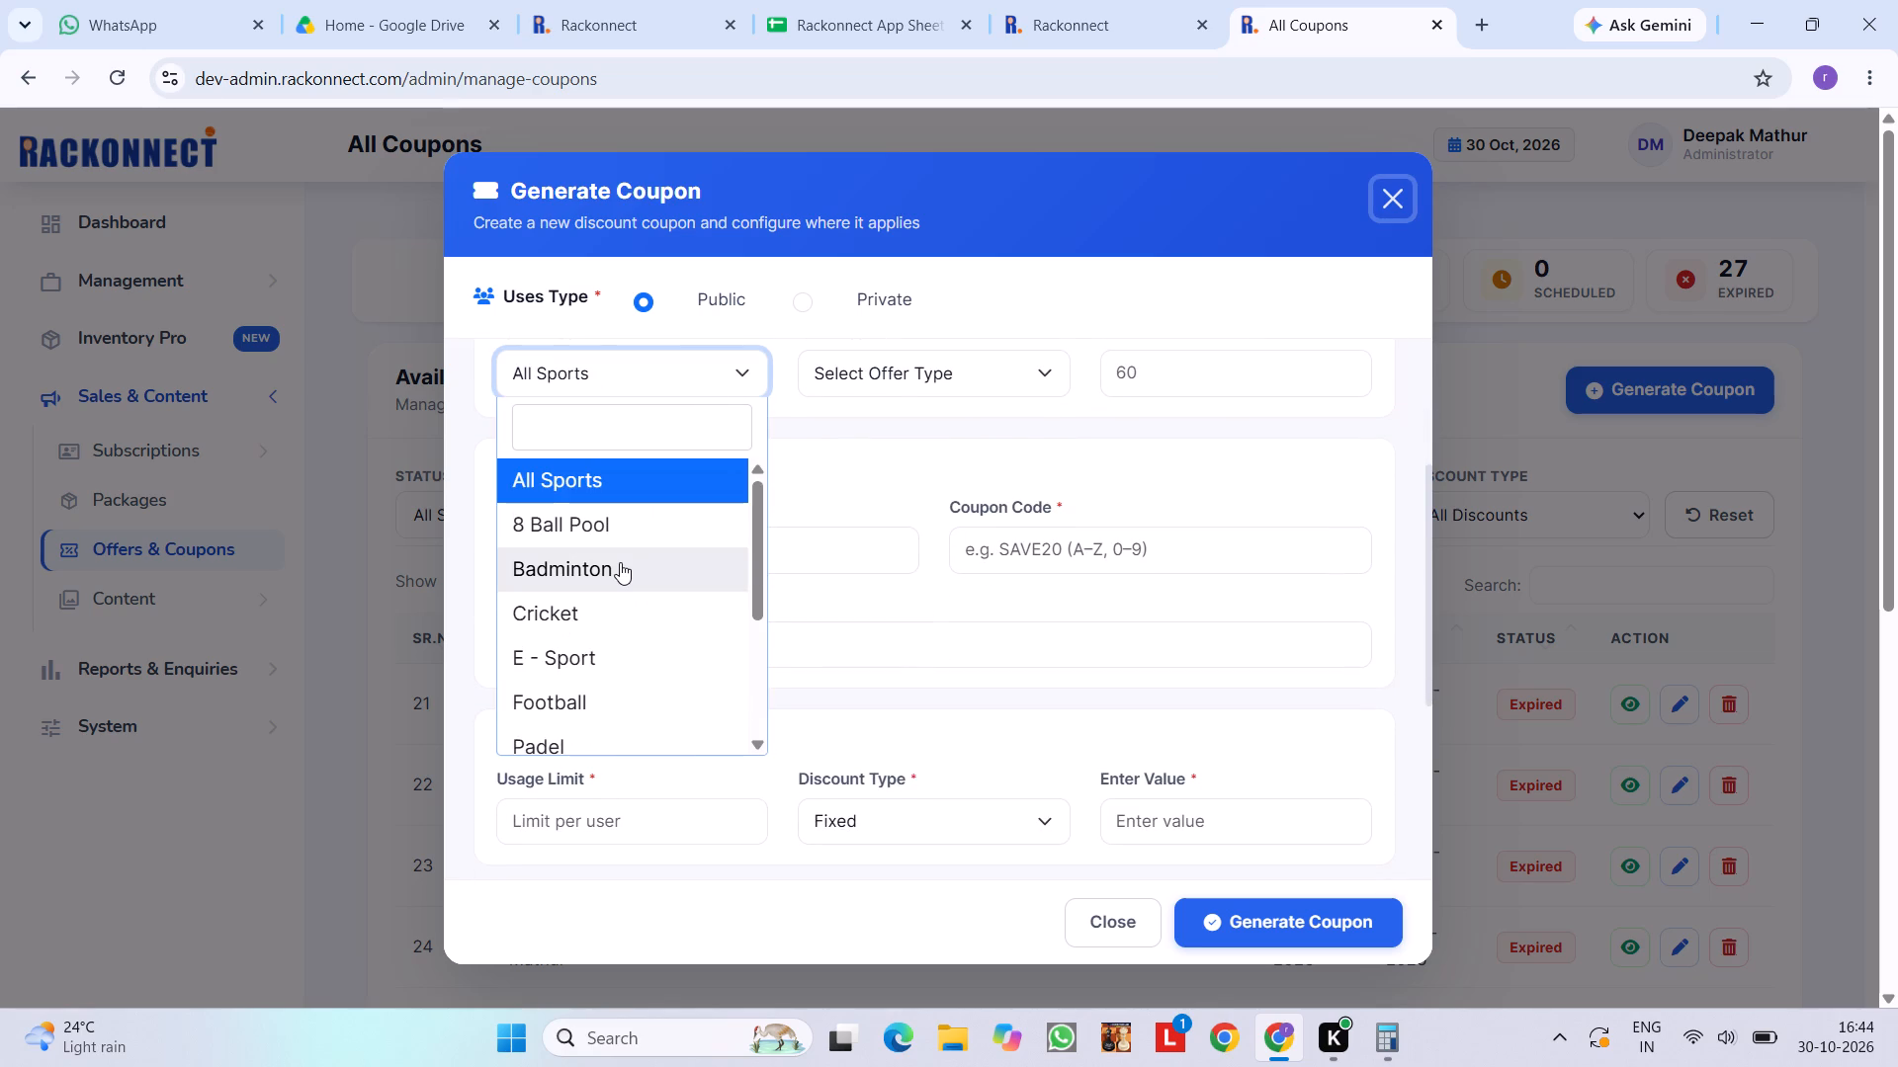
left_click(620, 562)
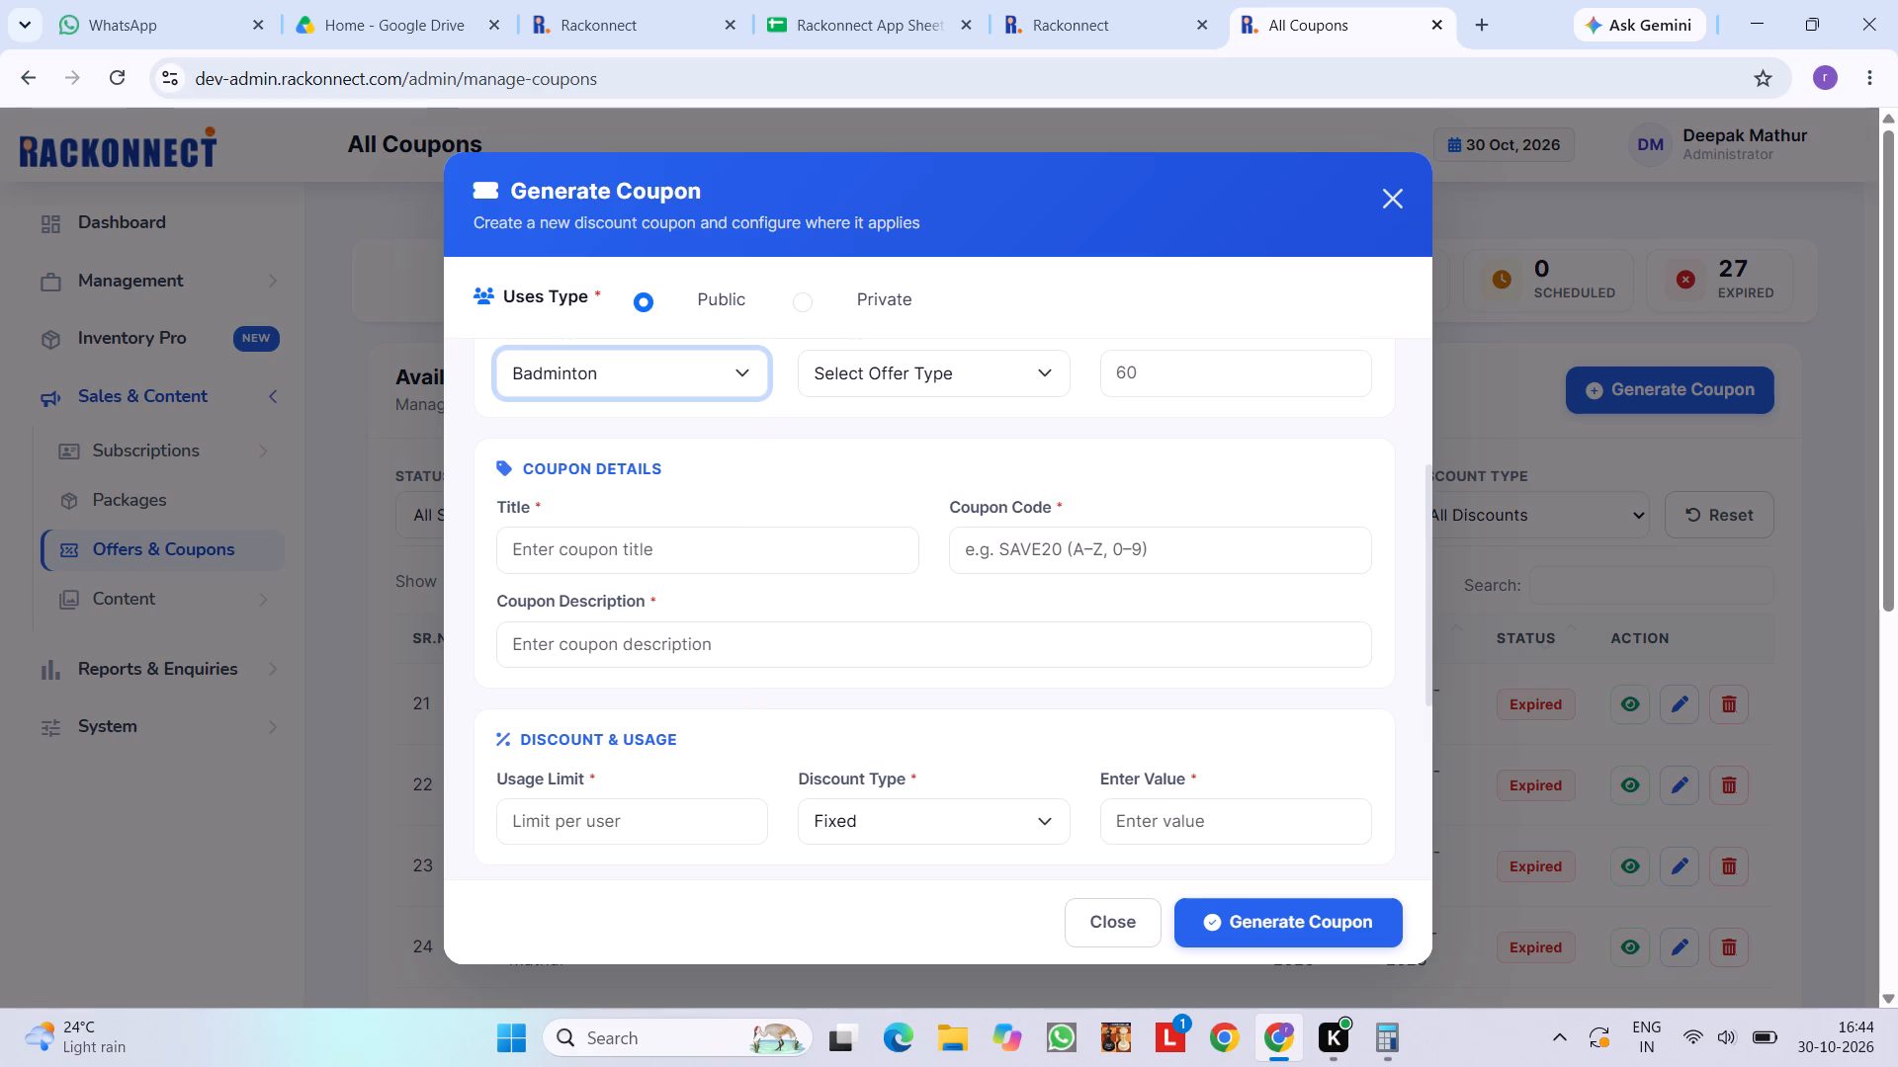
Start entering the new coupon's title.
left_click(620, 562)
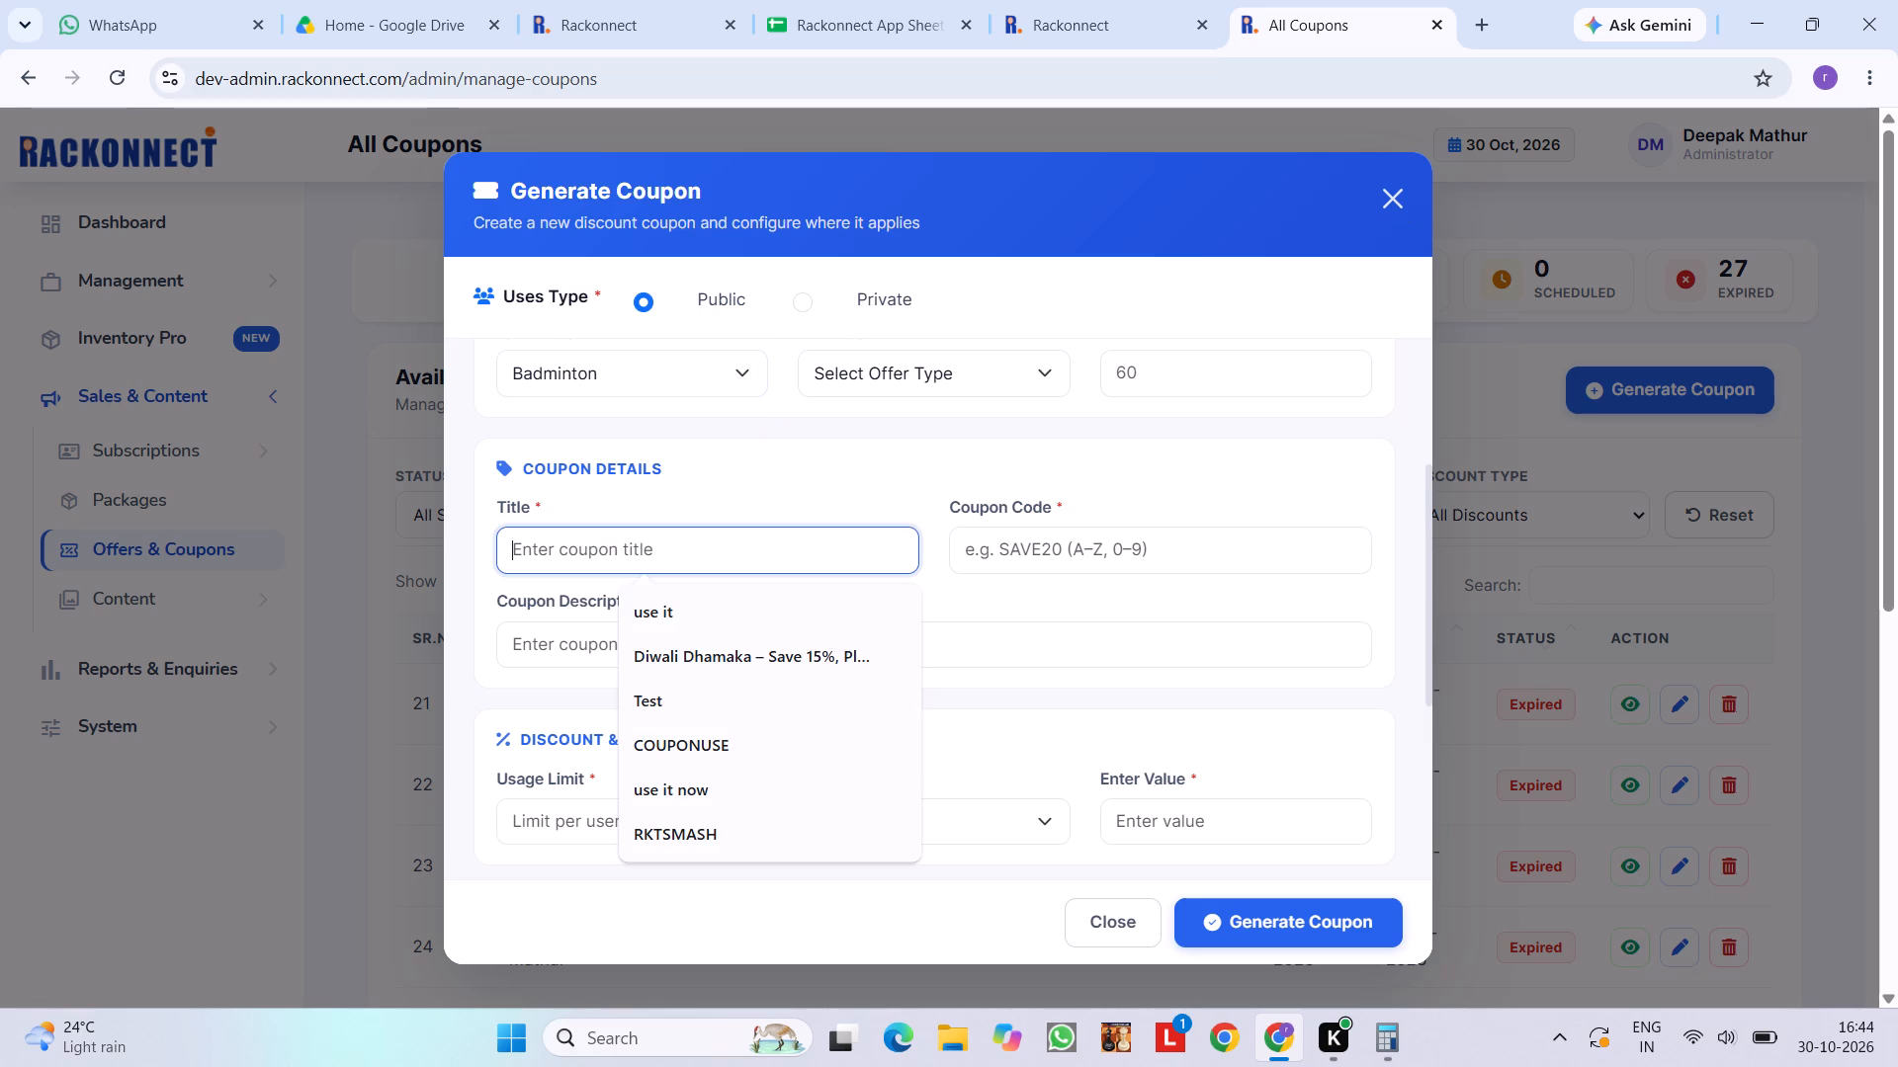
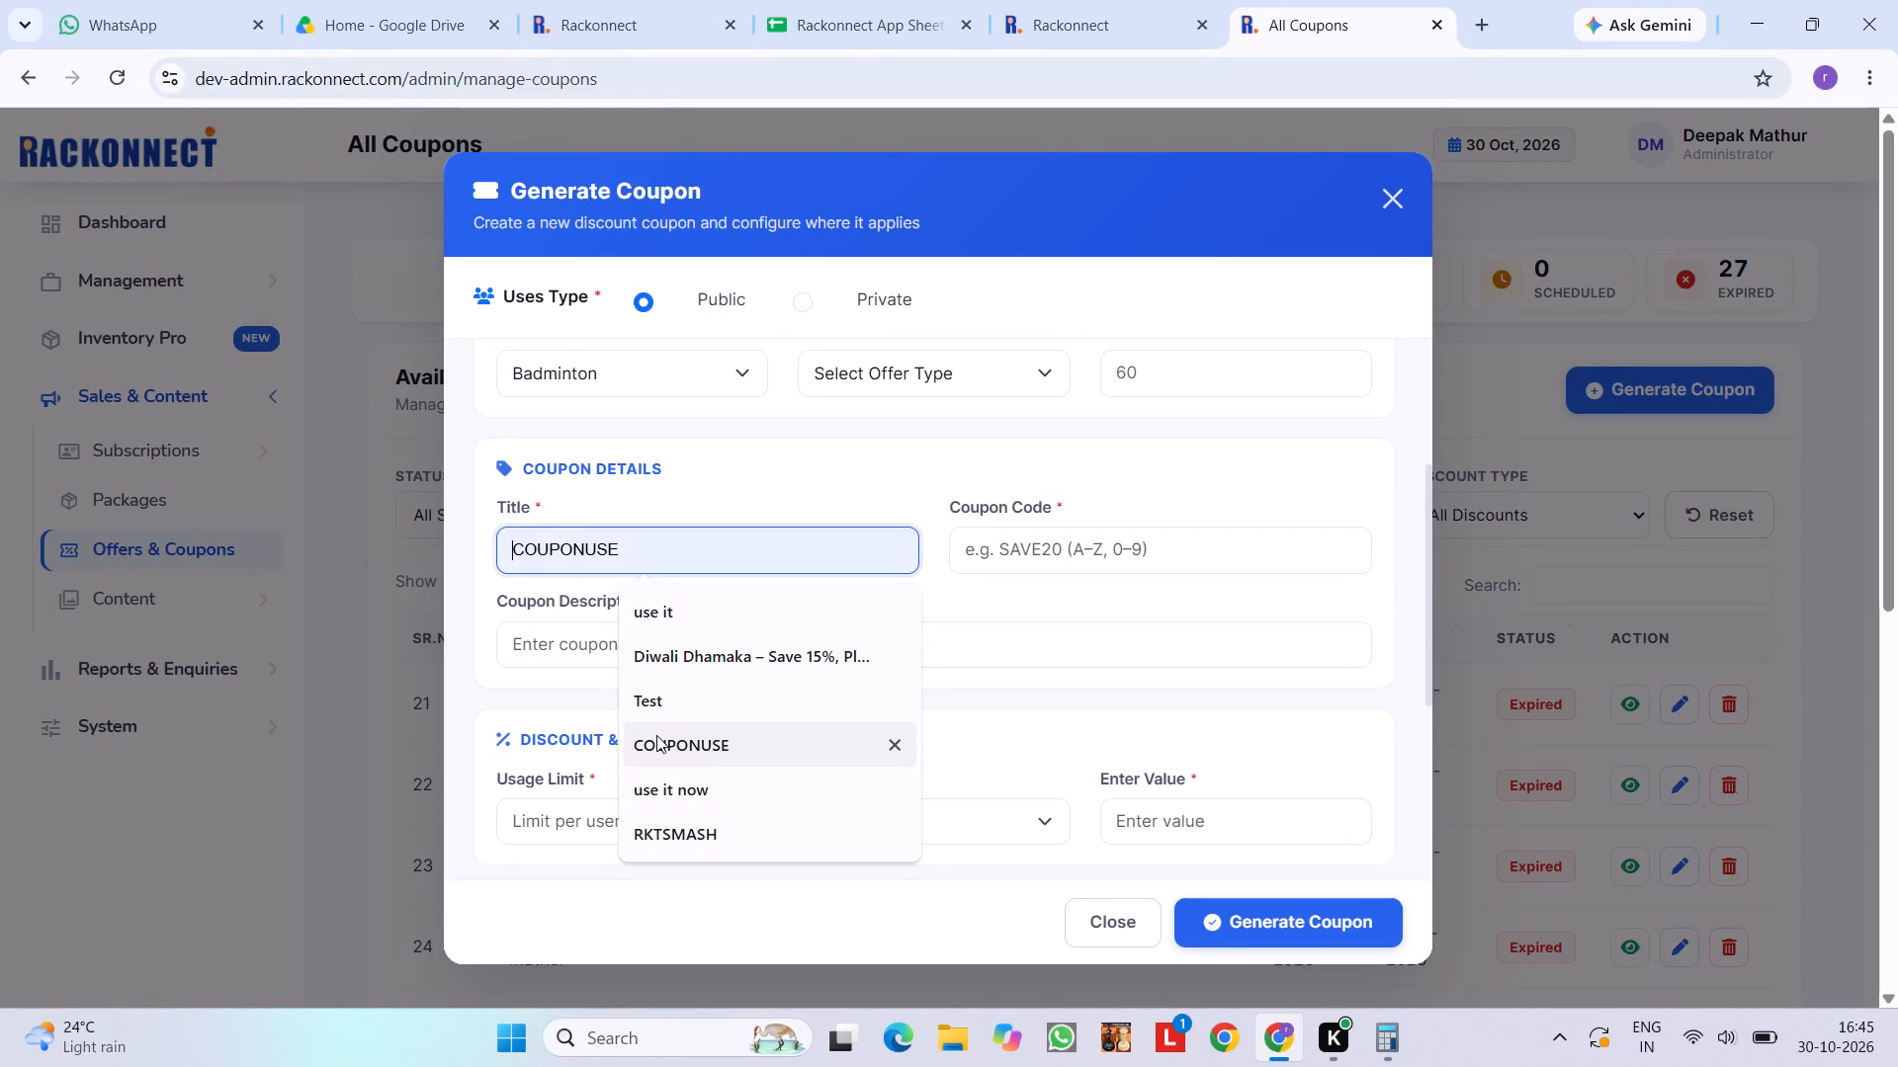
Set the new coupon's uses type to Private and enter the title "use it".
left_click(805, 305)
left_click(791, 552)
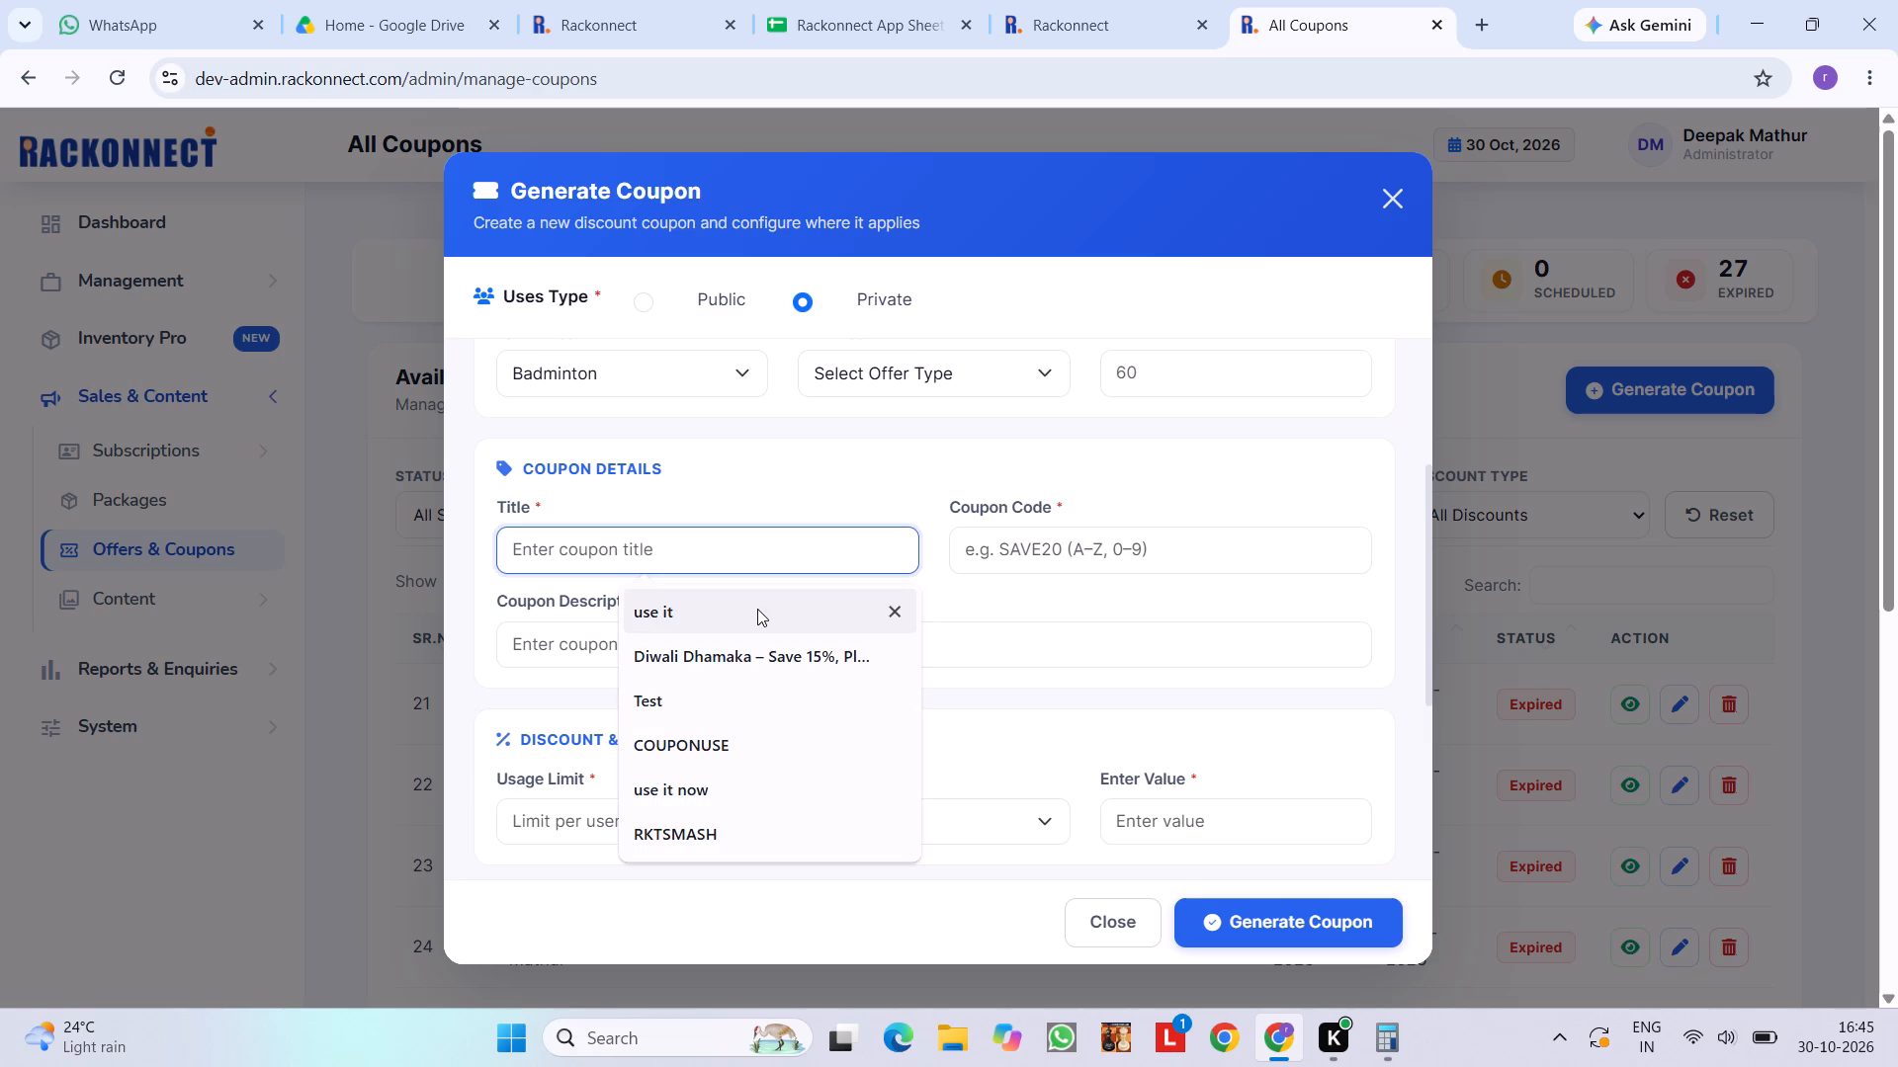
left_click(754, 609)
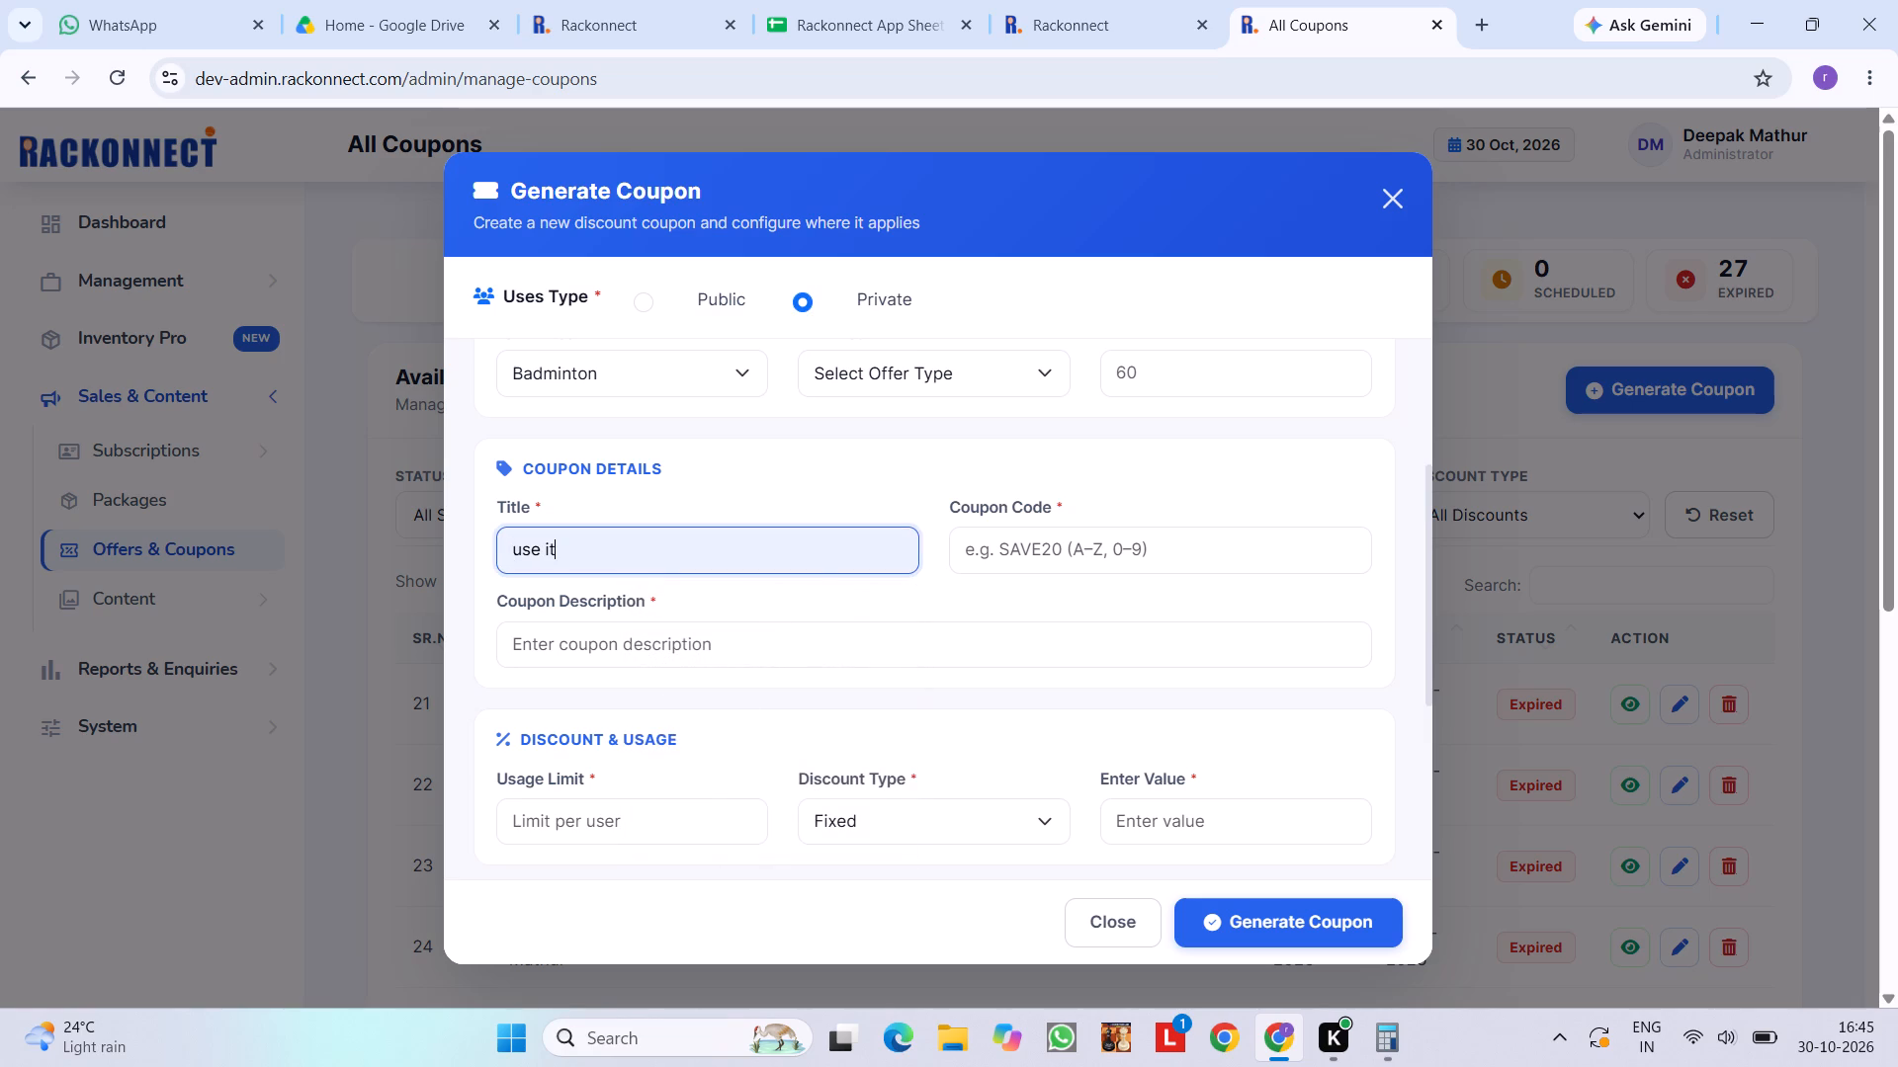
Start entering the new coupon's code.
left_click(1021, 551)
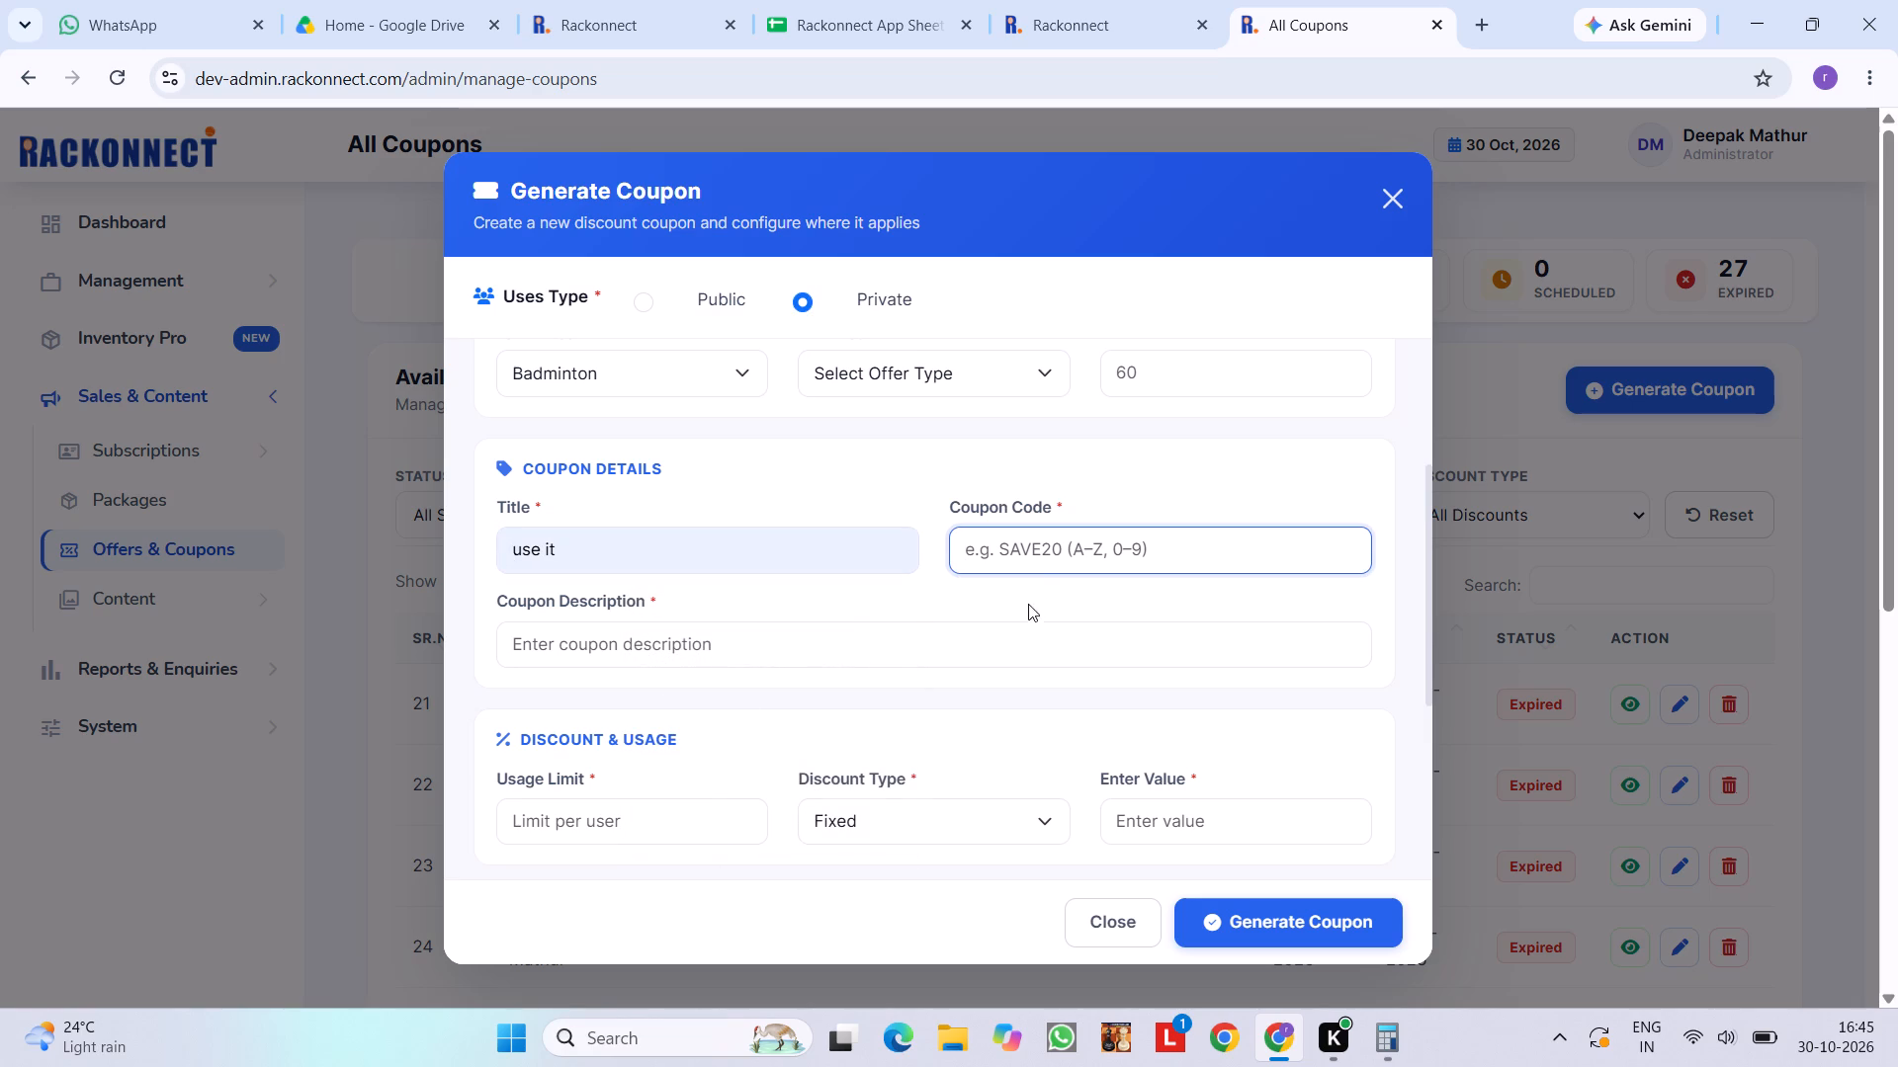
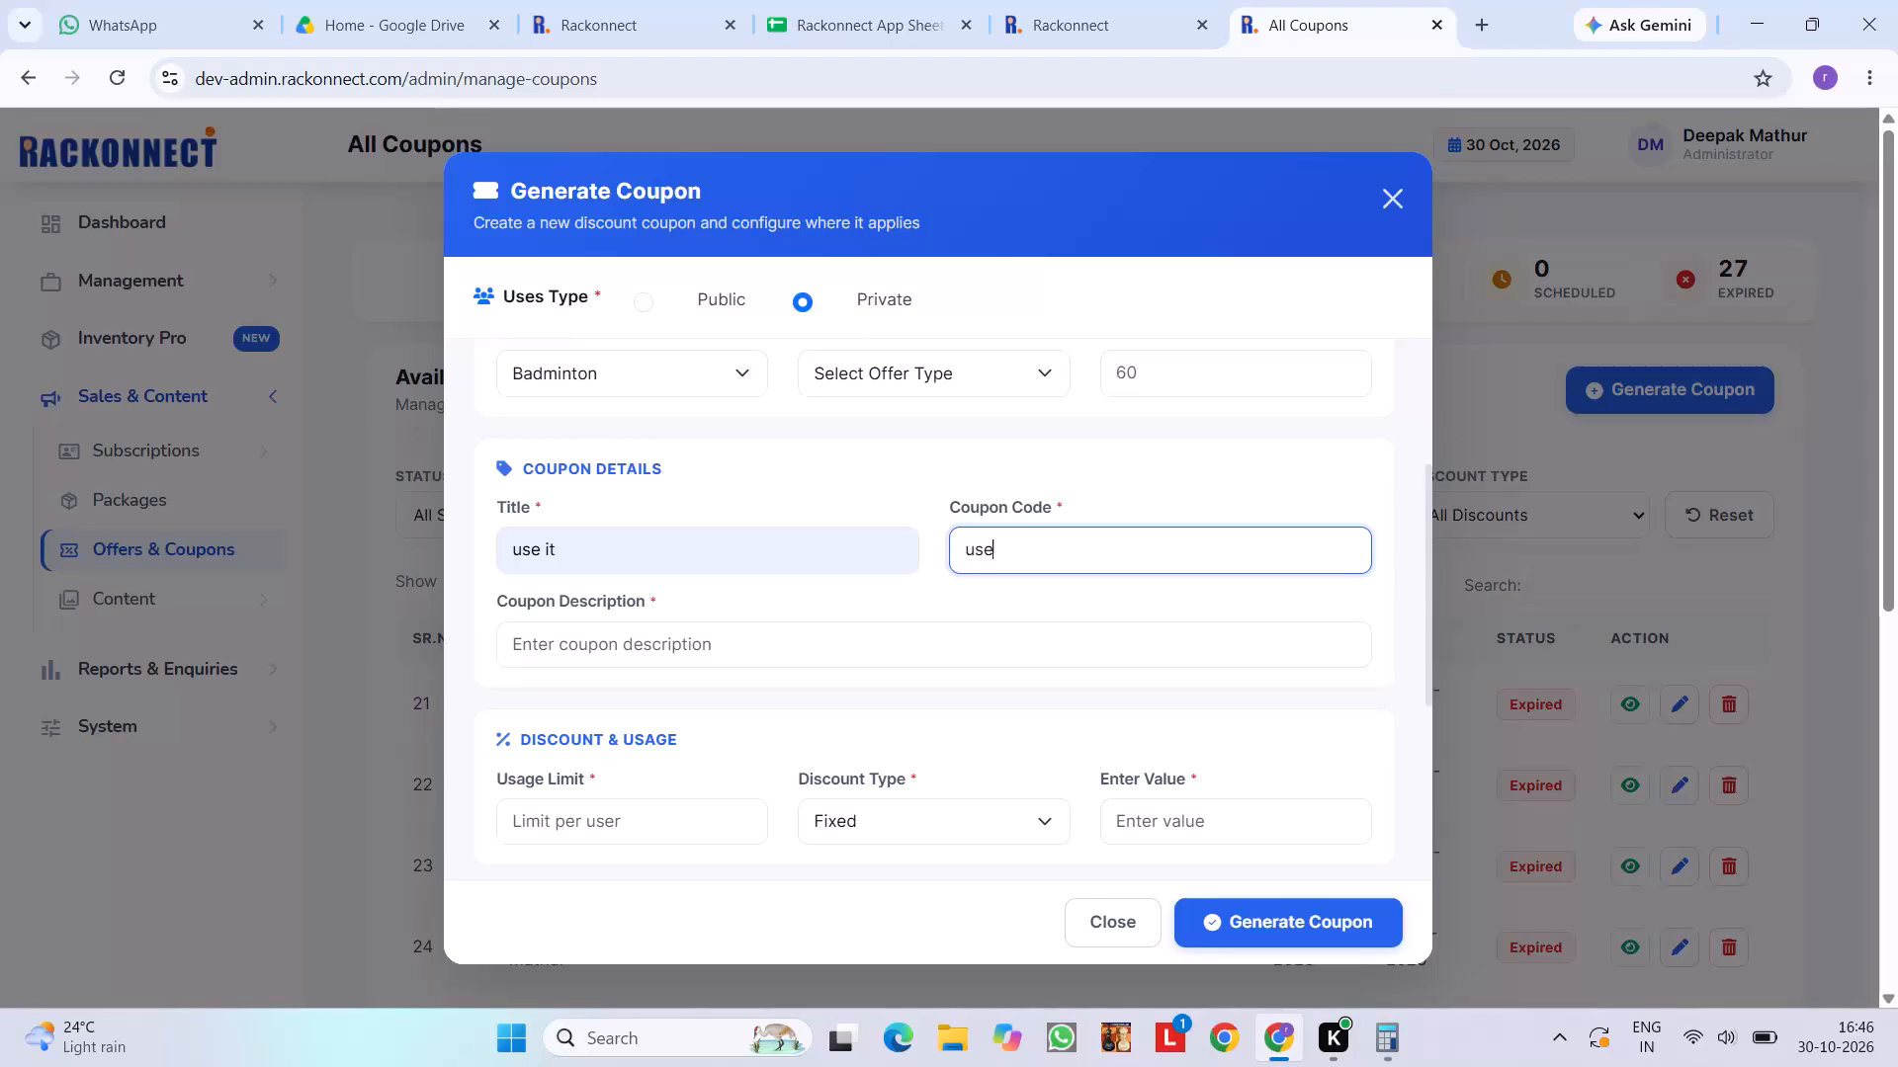
Replace the new coupon's partly entered lowercase code with USE in capital letters.
key("BackSpace")
key("BackSpace")
key("BackSpace")
key("BackSpace")
type("USE")
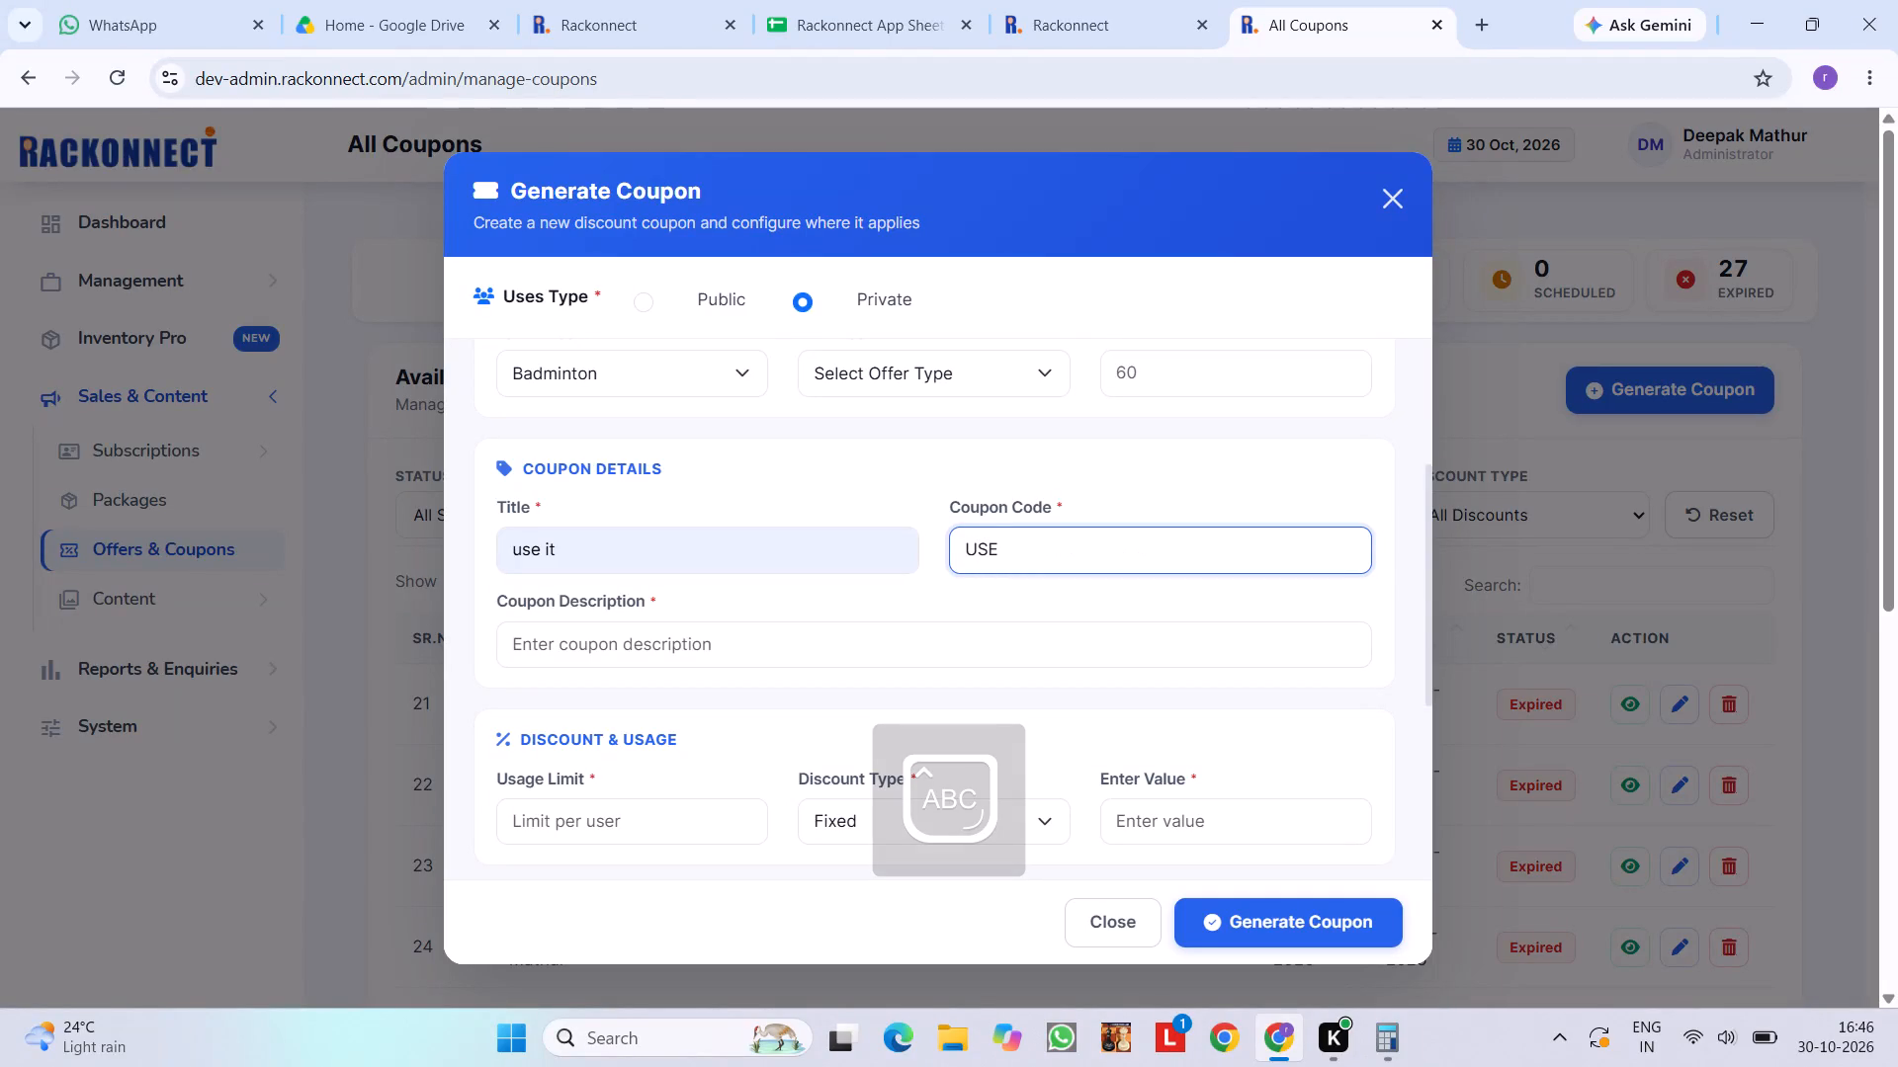
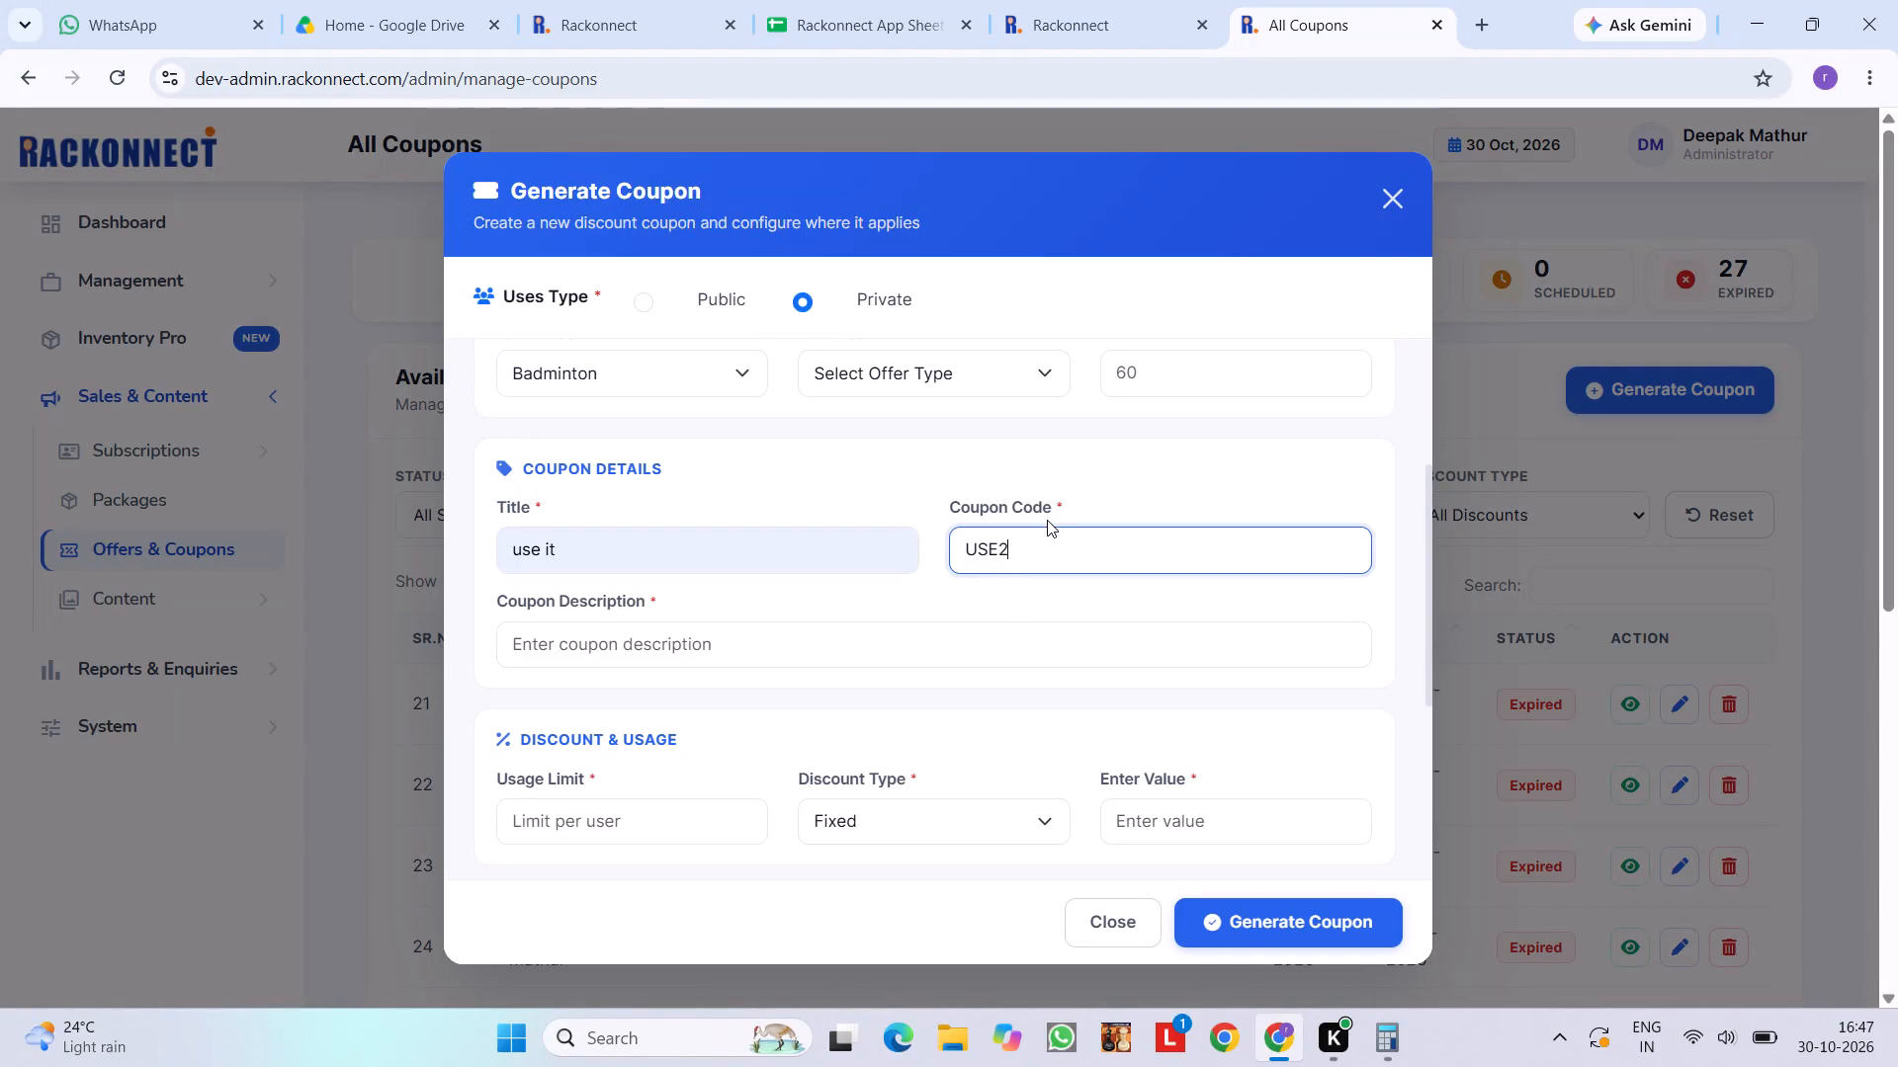
Complete the coupon code as USE20 and fill in the coupon description as "use for test".
key("0")
left_click(788, 641)
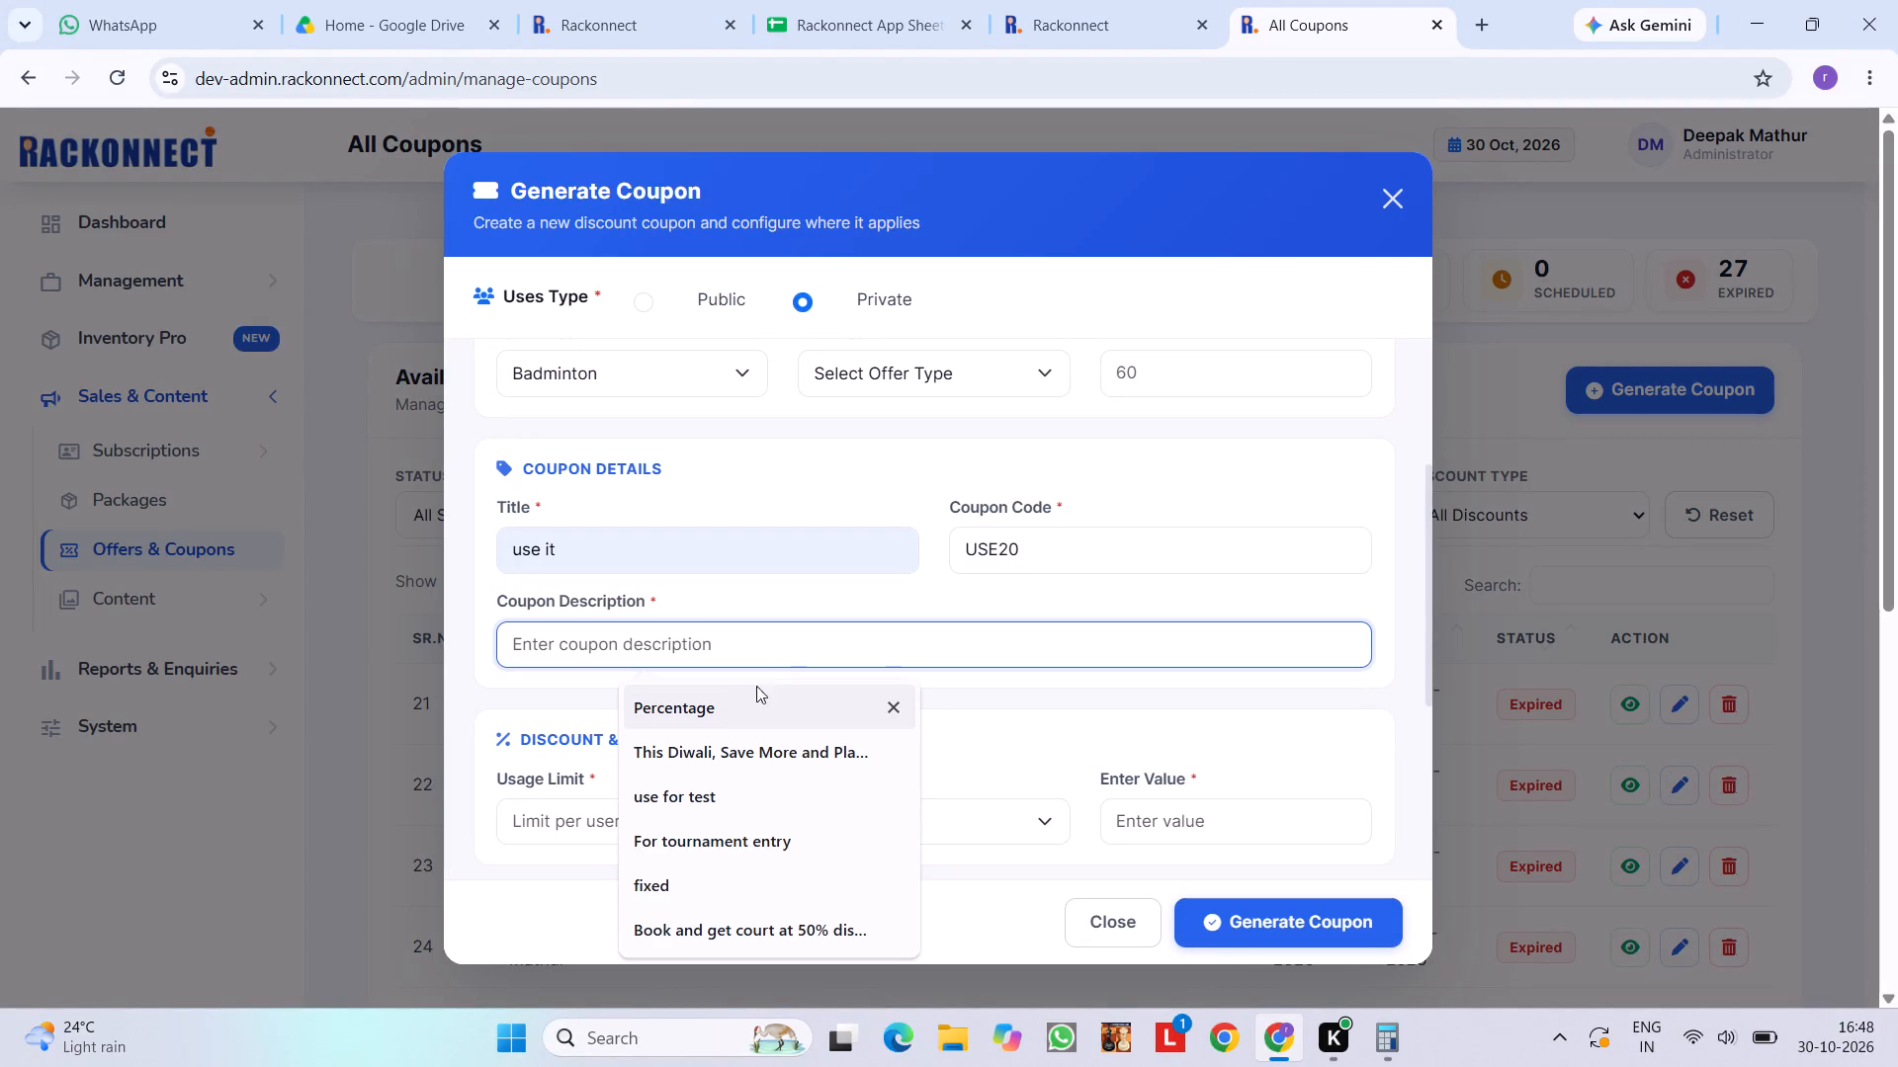
left_click(713, 791)
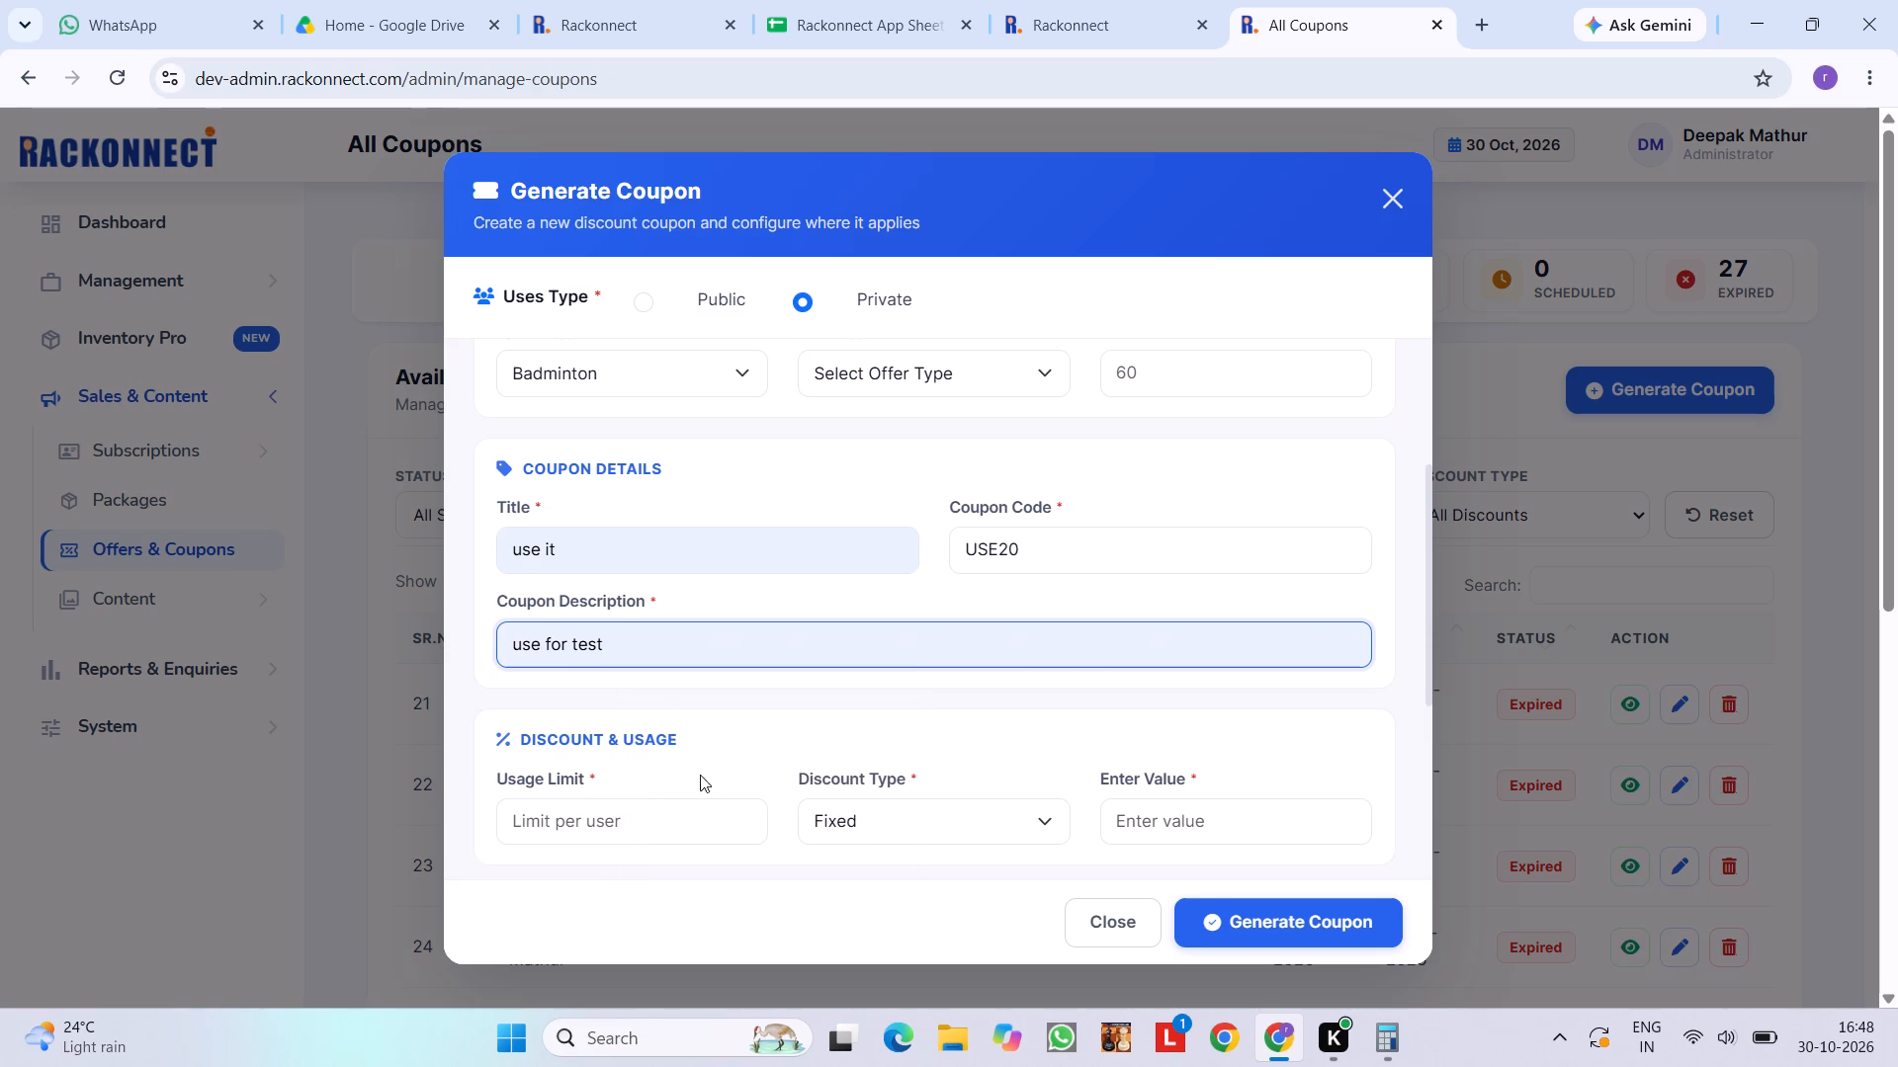
Set the coupon's usage limit to 2 per user and its discount to Percentage with a value of 20.
scroll(716, 689, "down", 2)
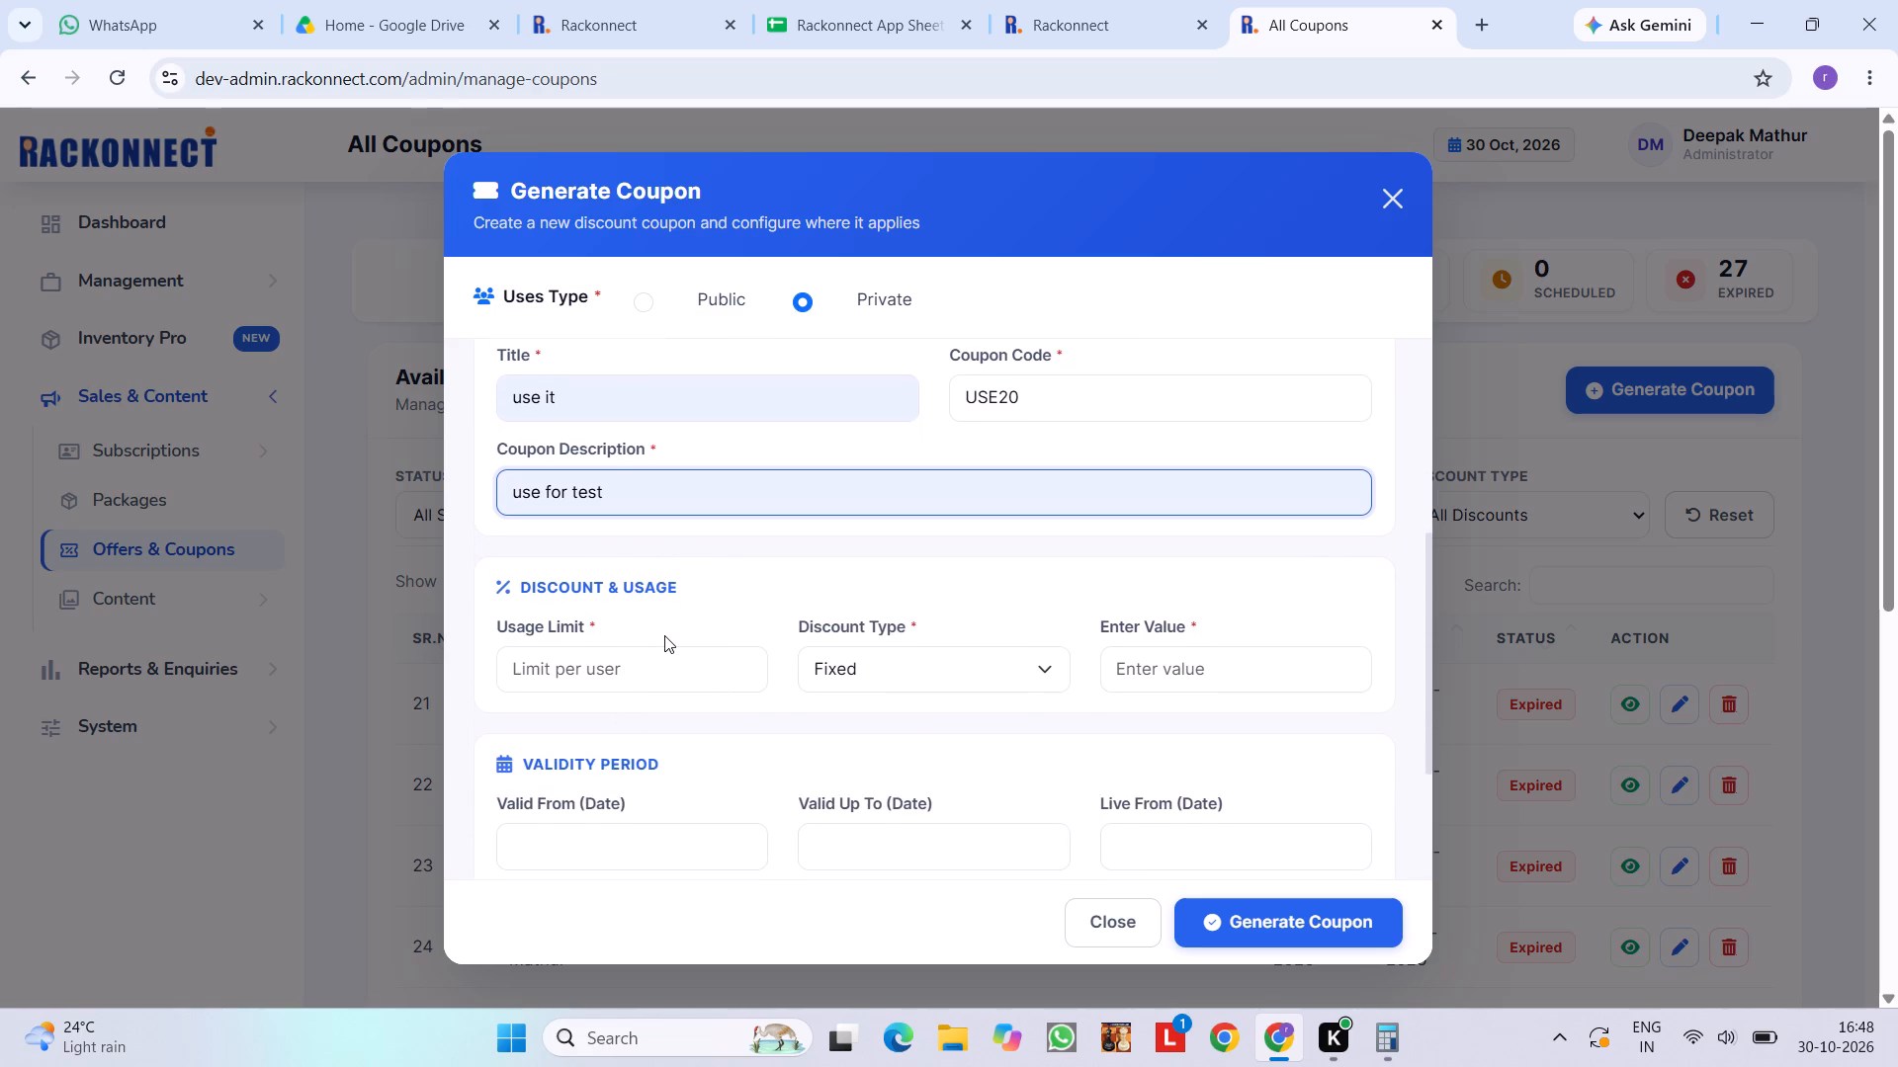
left_click(664, 635)
left_click(656, 661)
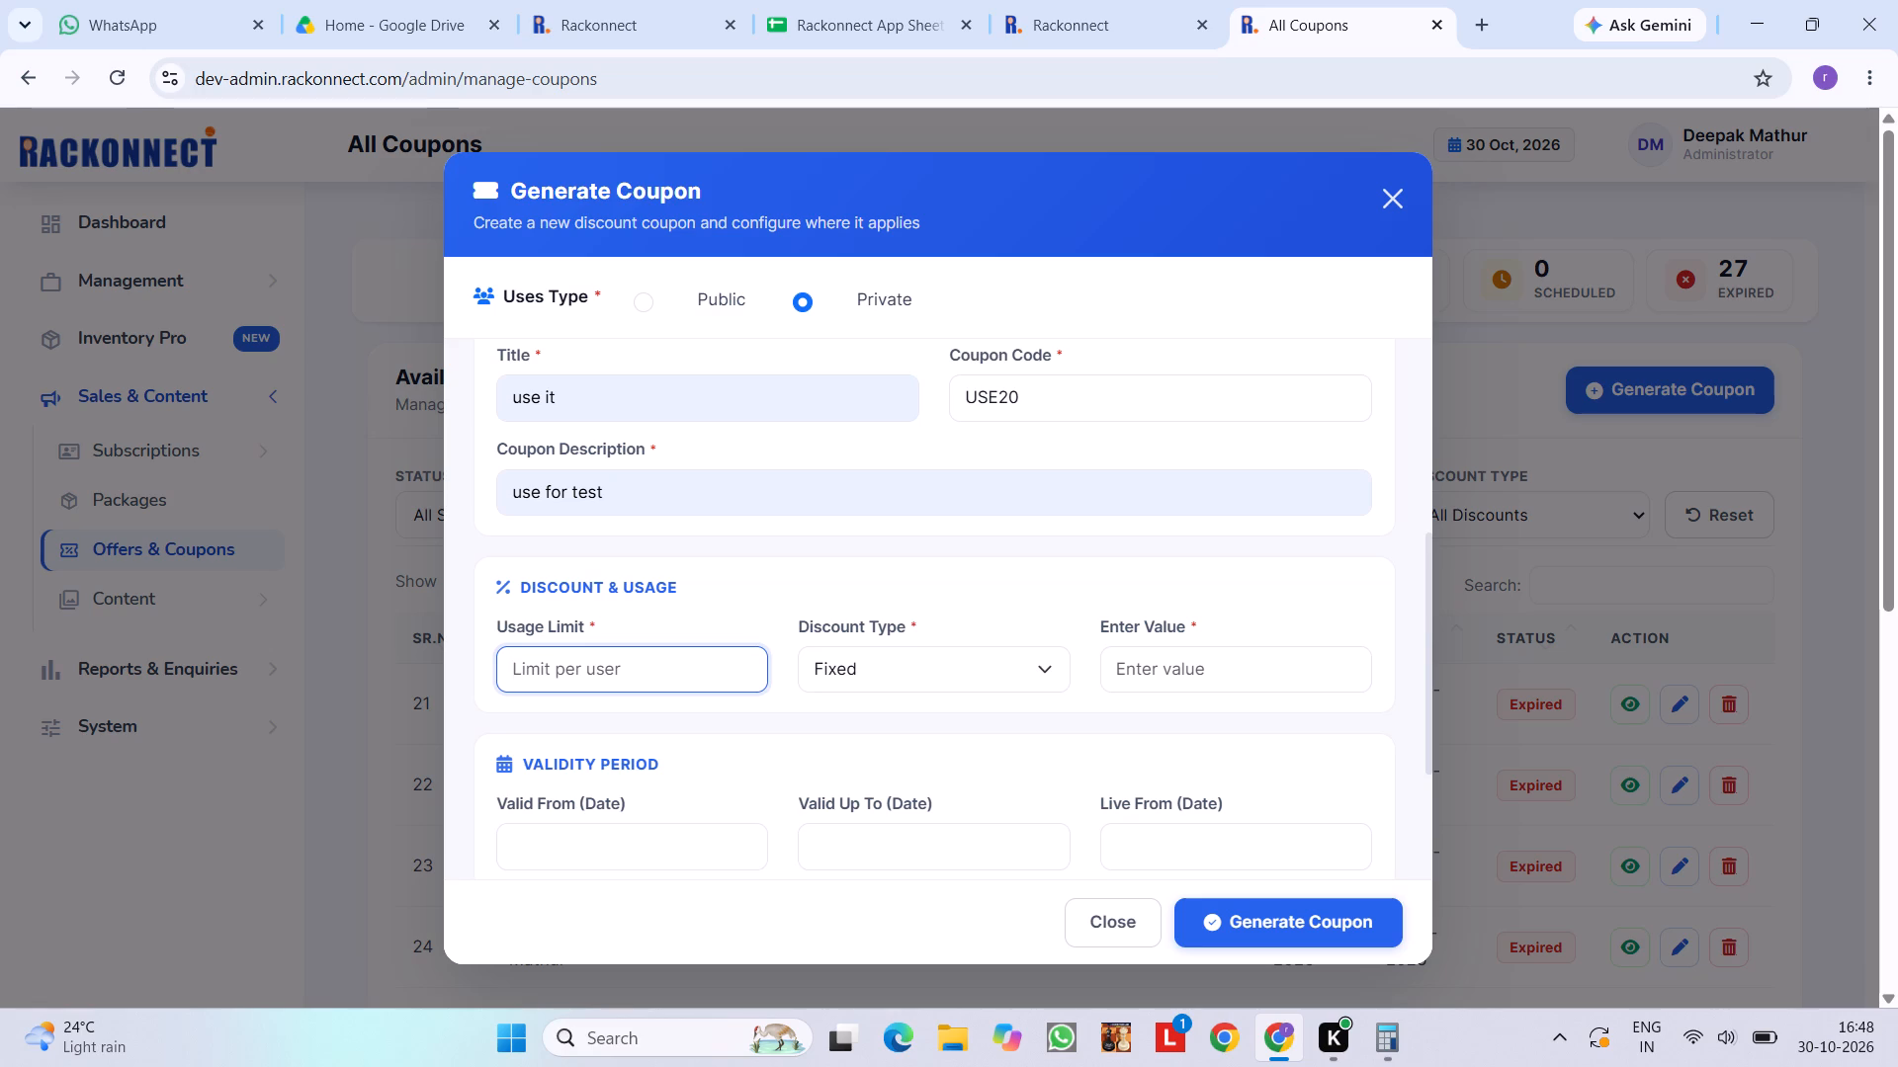
left_click(668, 676)
key("2")
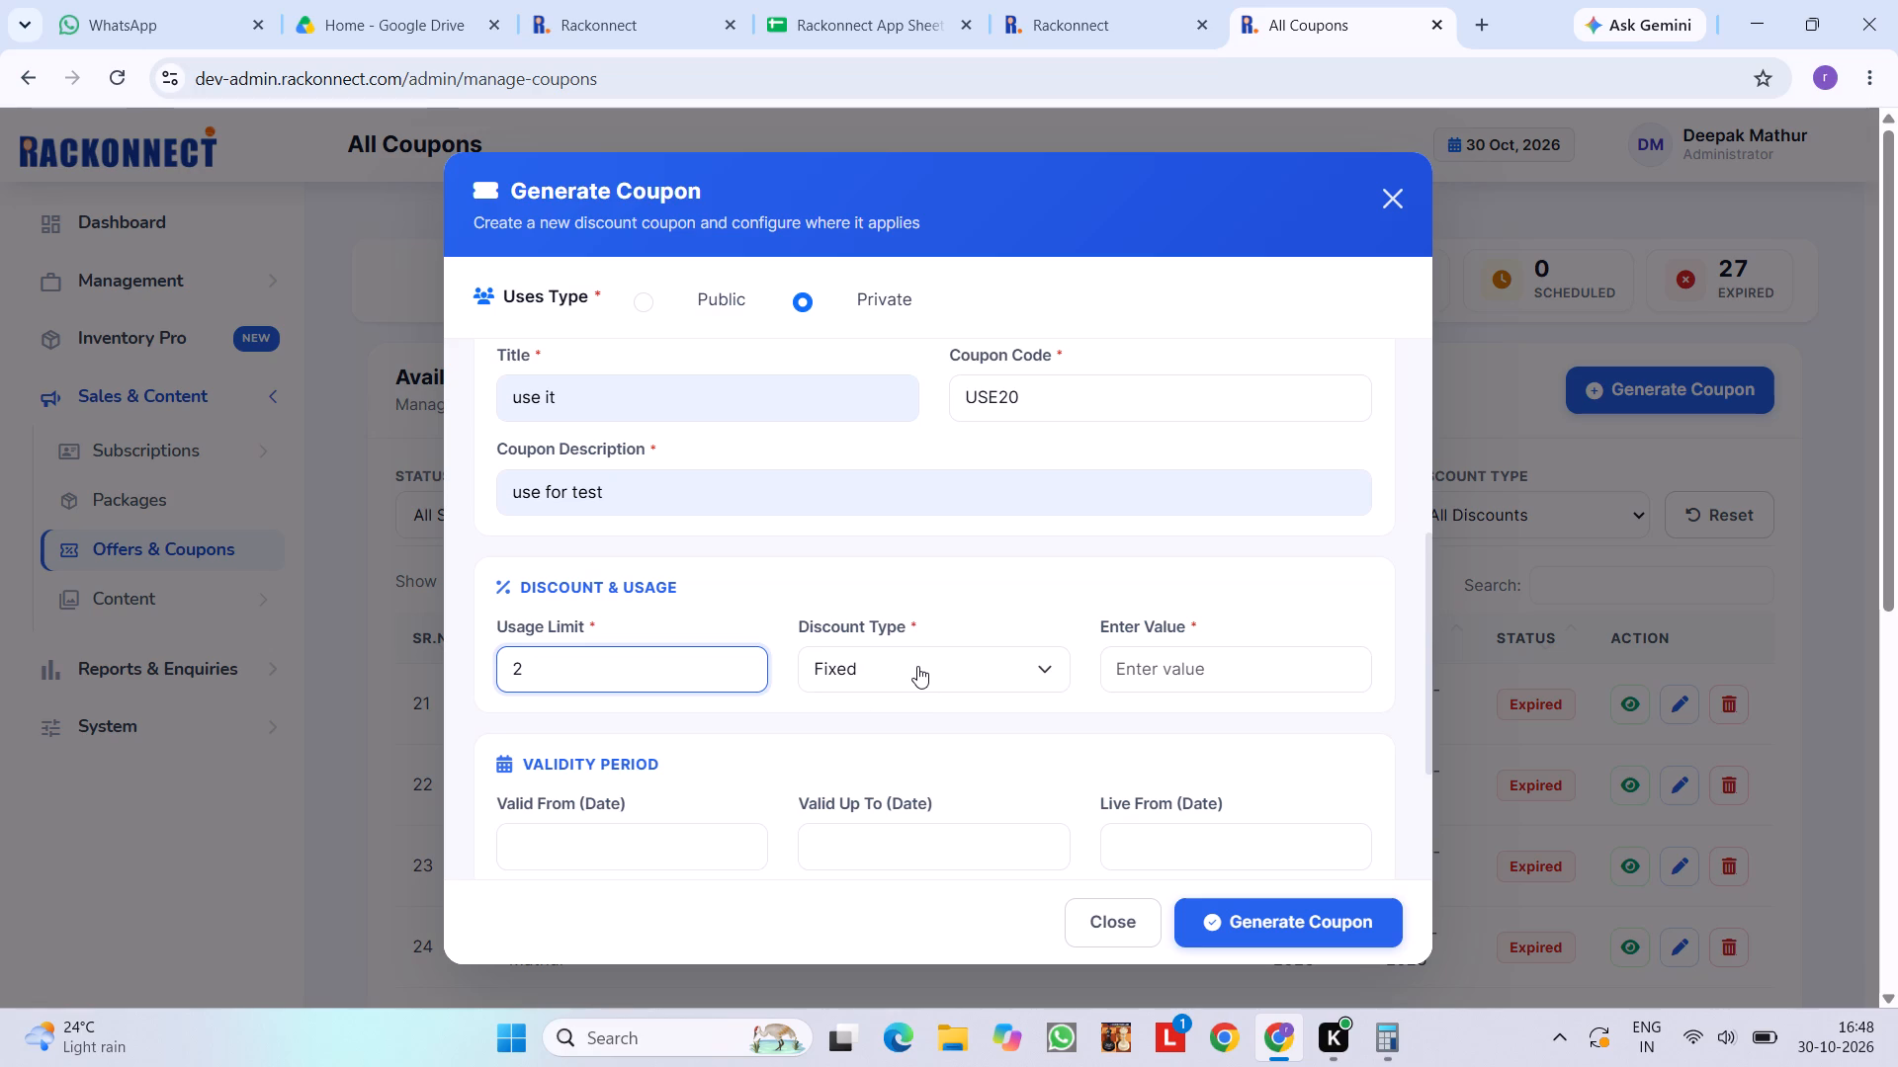
left_click(917, 666)
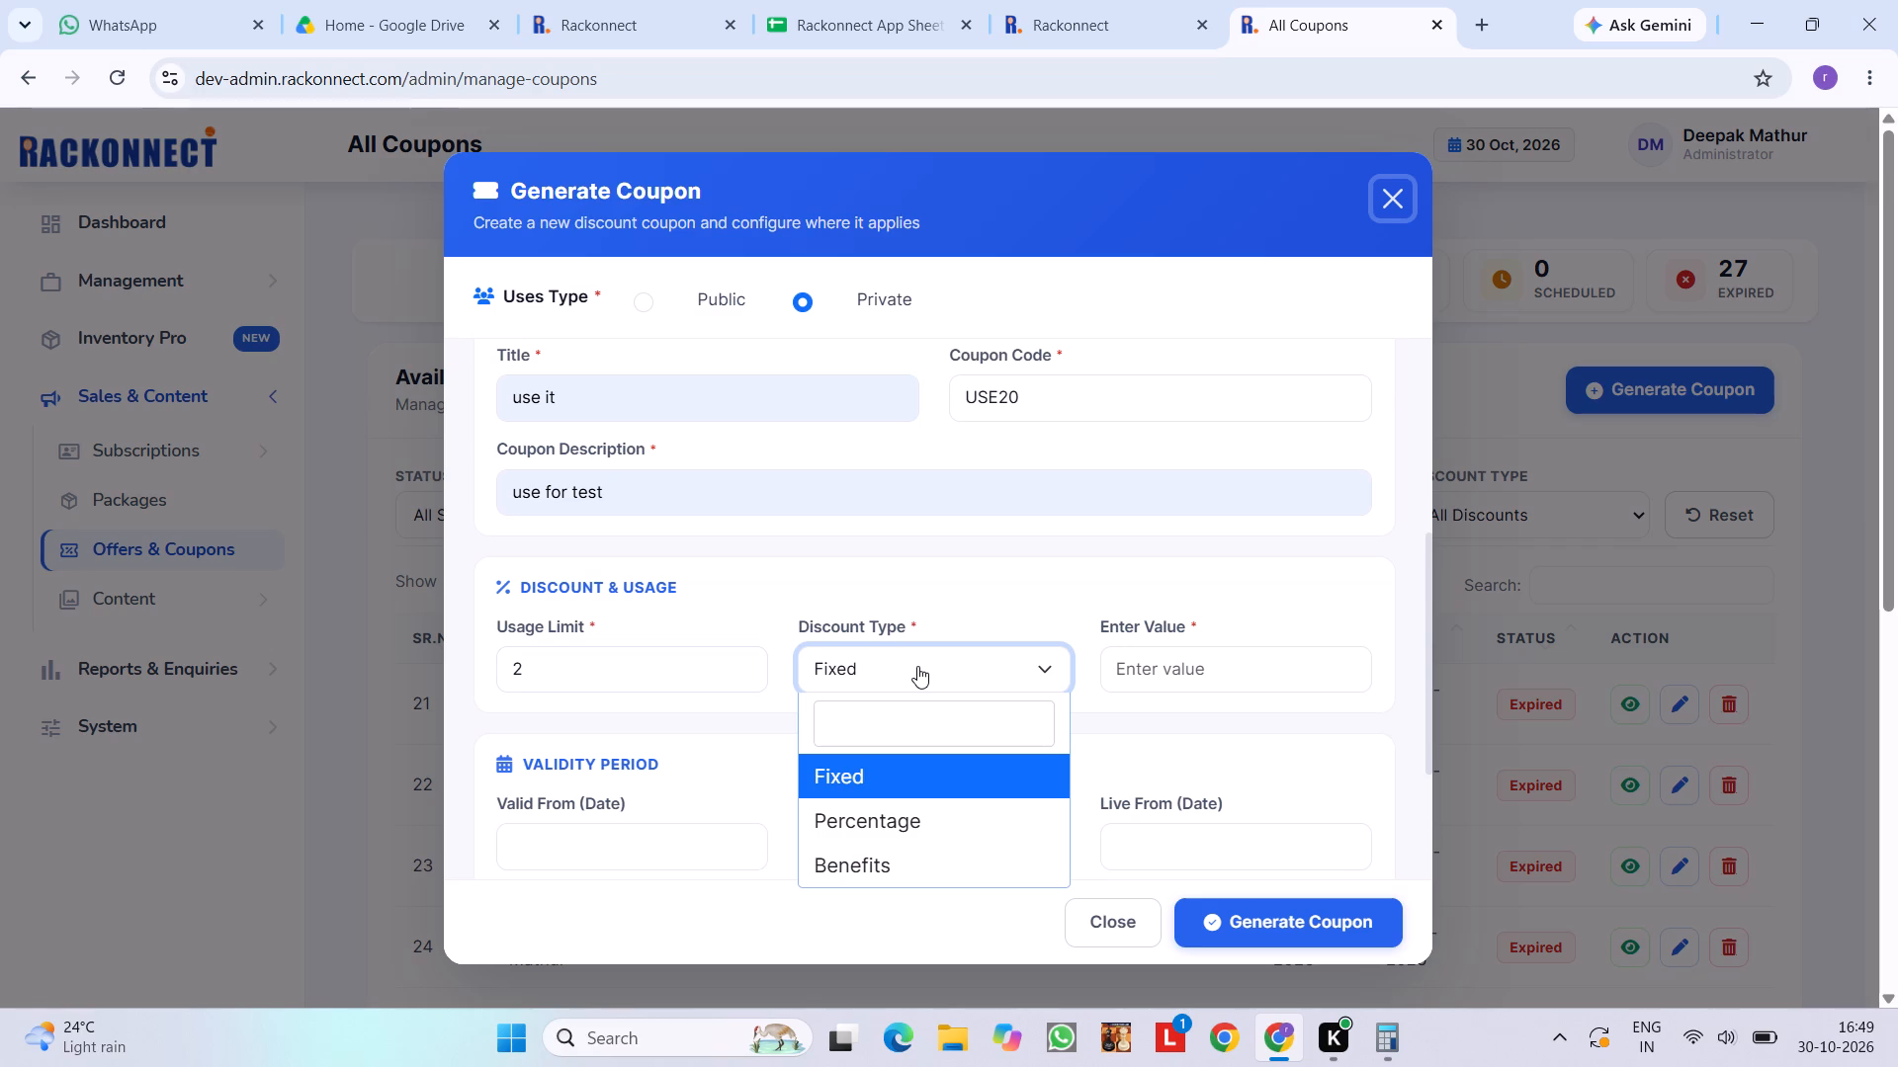
left_click(893, 826)
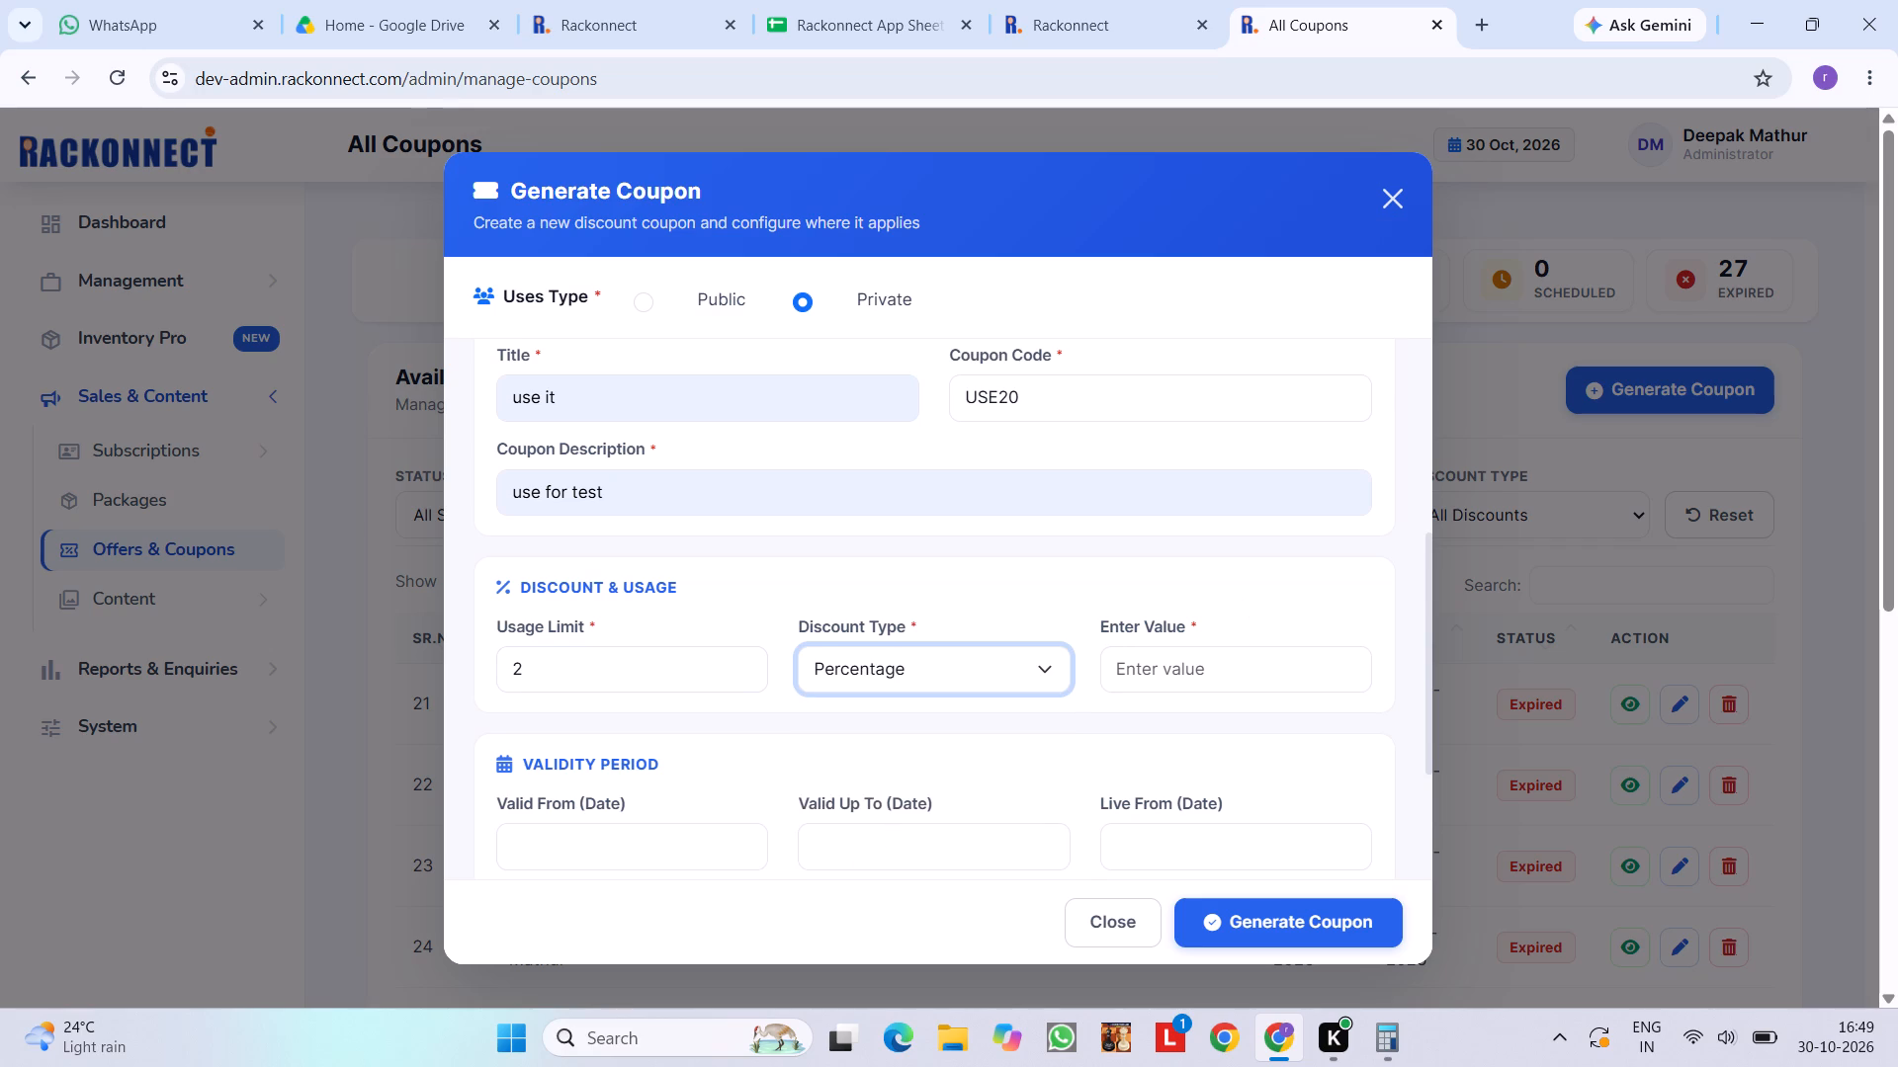
left_click(1179, 665)
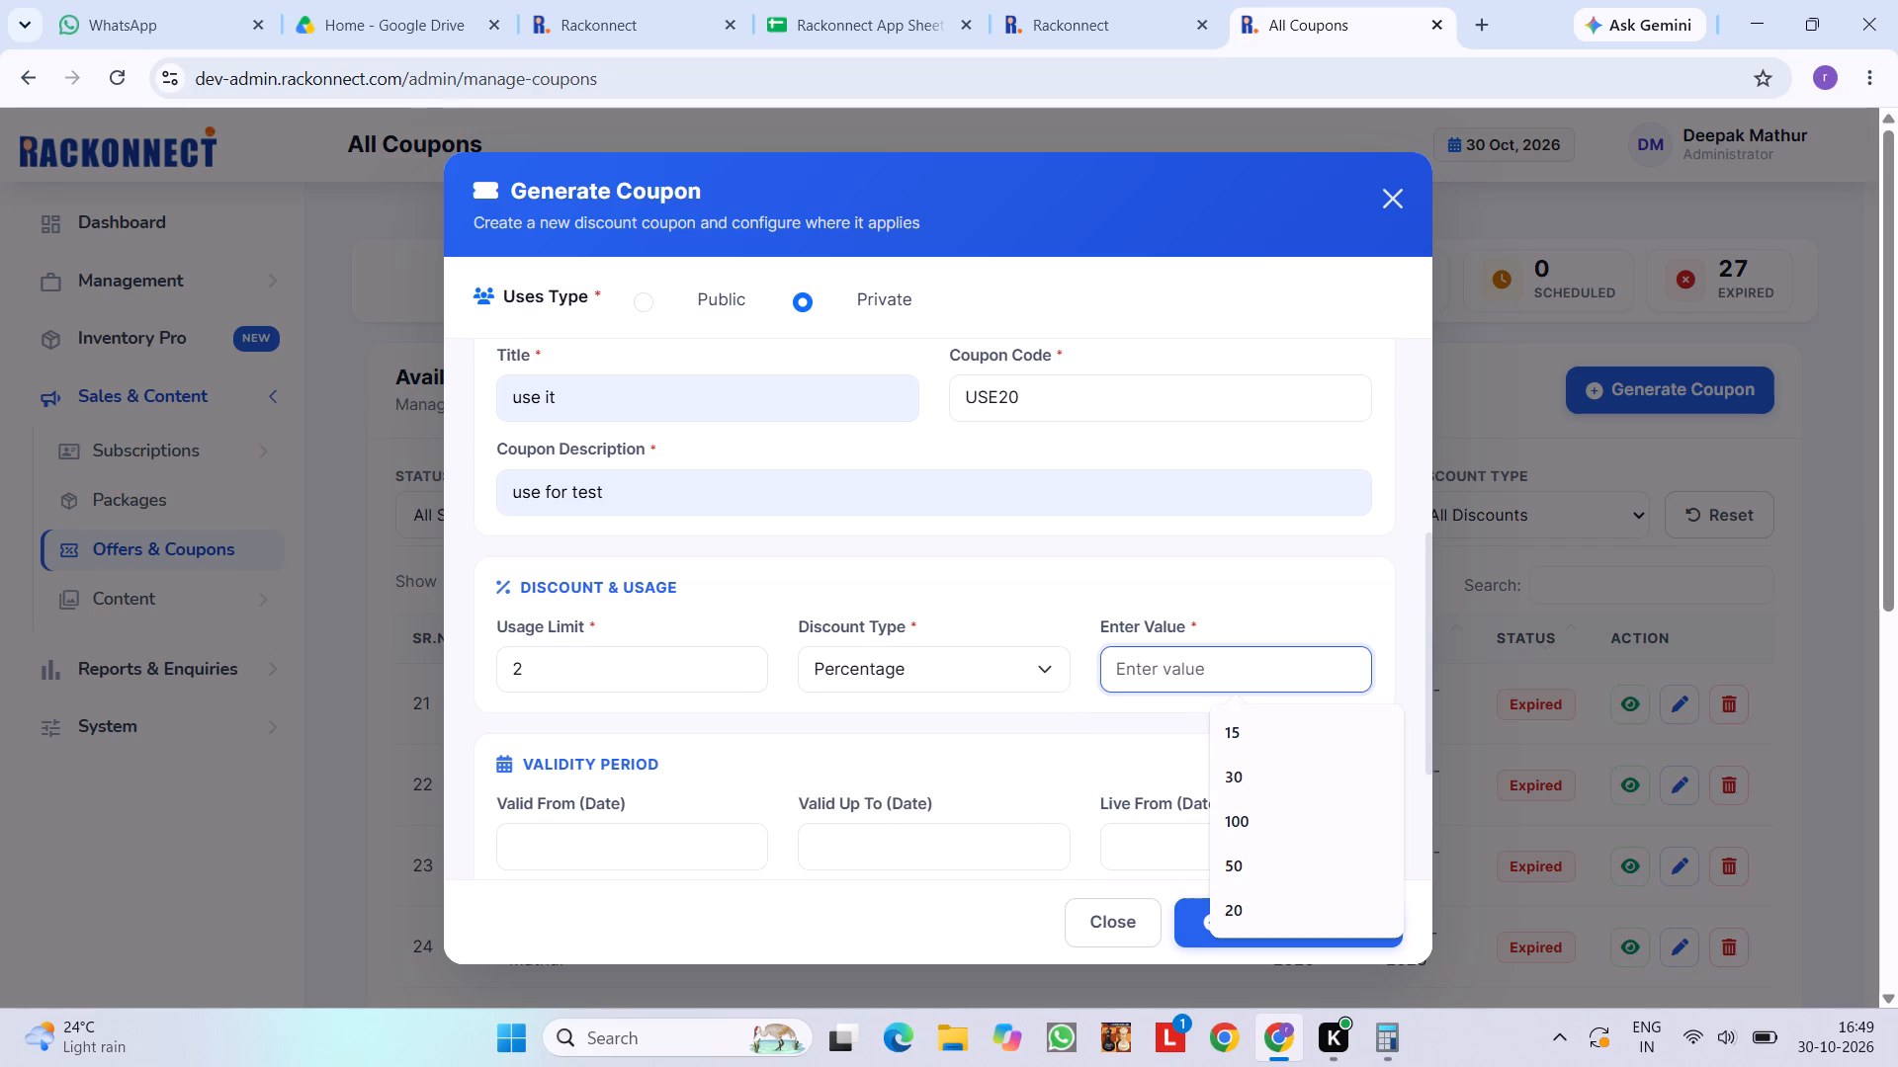
type("20")
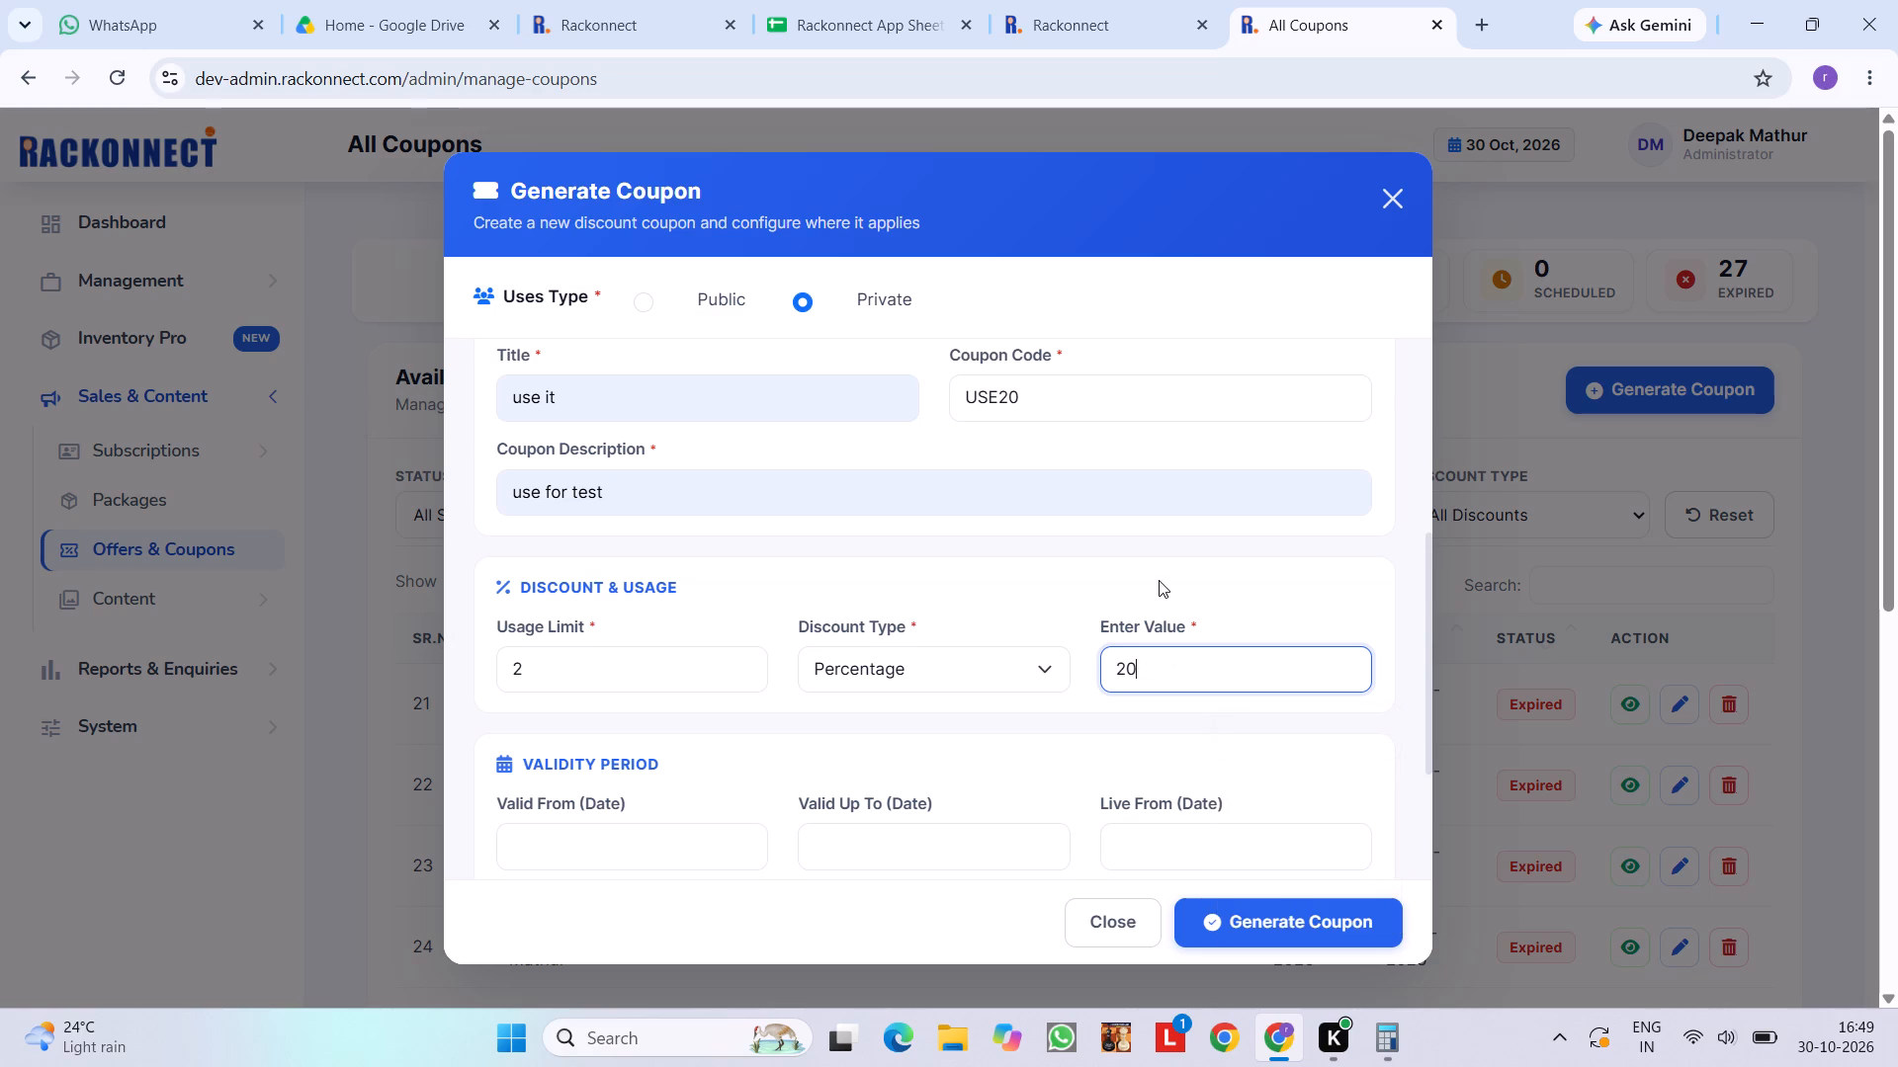
left_click(1159, 580)
Set the coupon's Valid From date to 2026-10-29 and Live From date to 2026-11-10, and open the Valid Up To date.
scroll(949, 756, "down", 1)
left_click(666, 754)
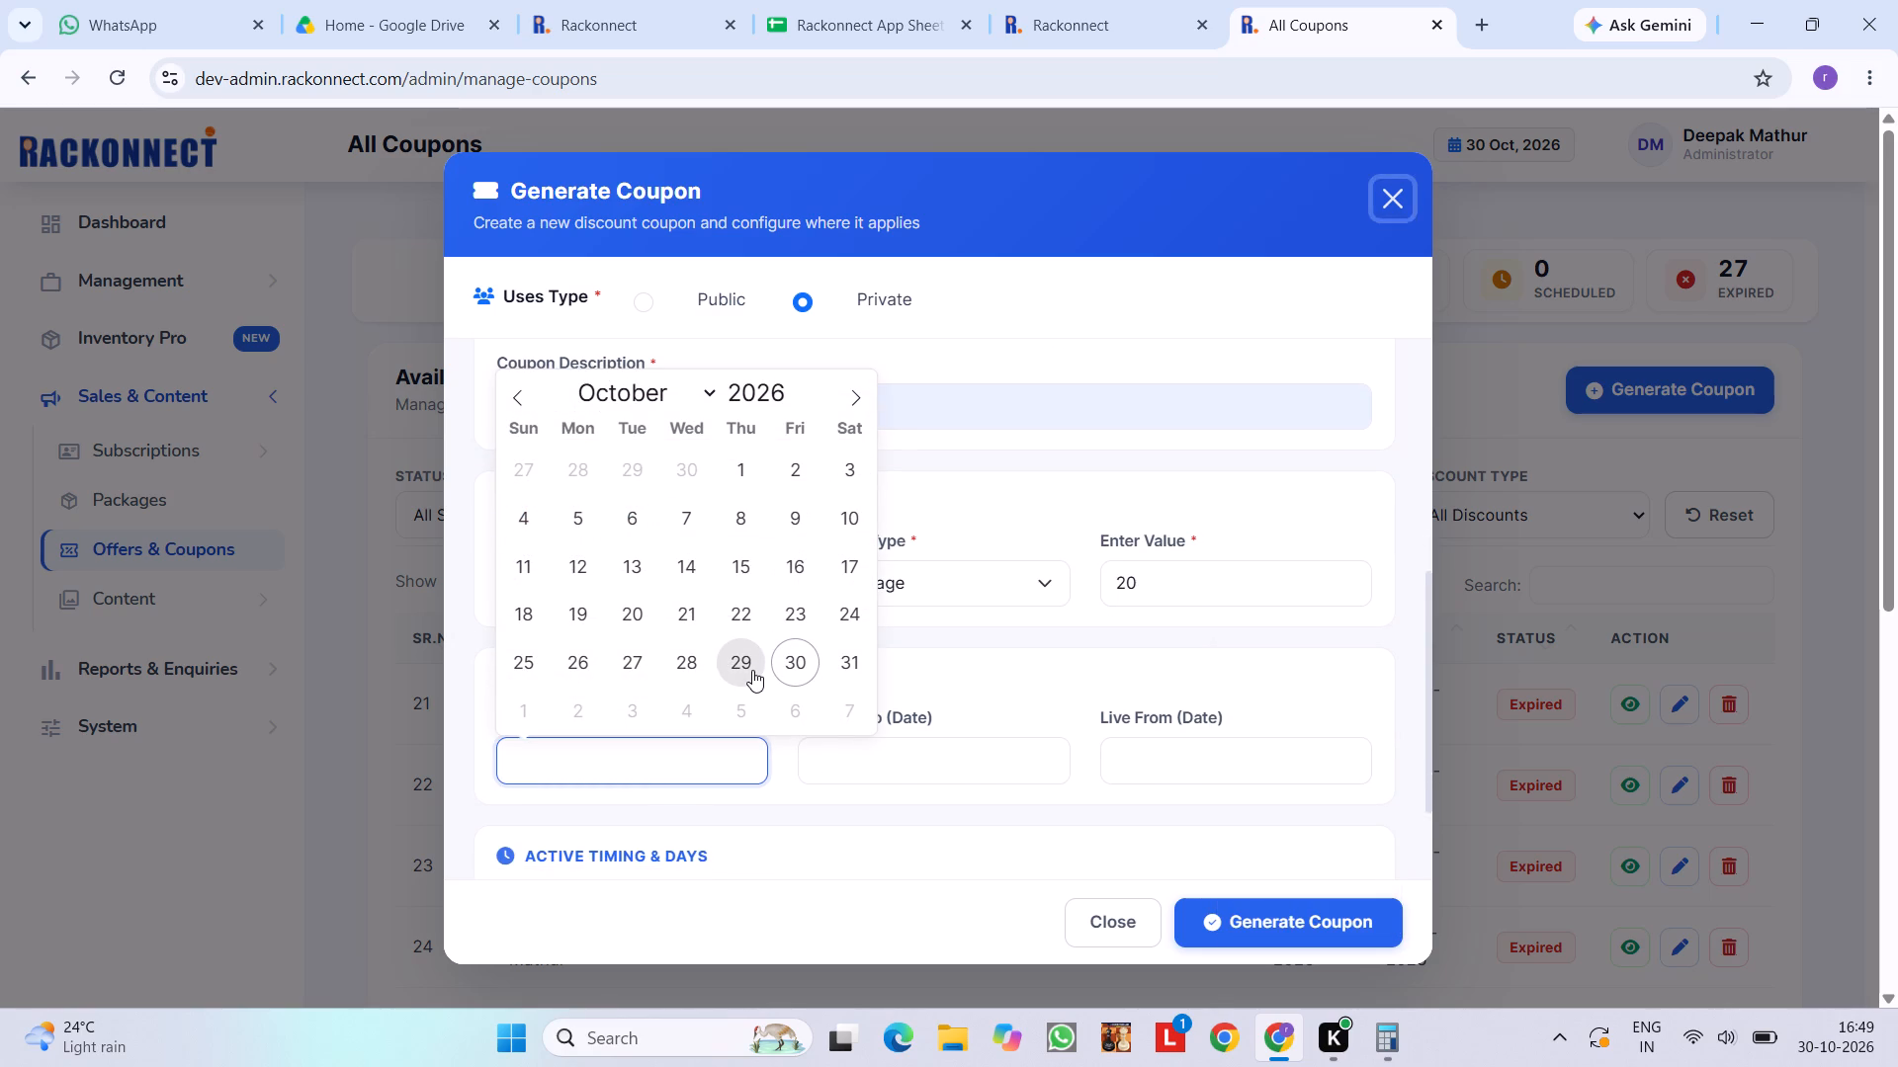
left_click(752, 670)
left_click(1201, 759)
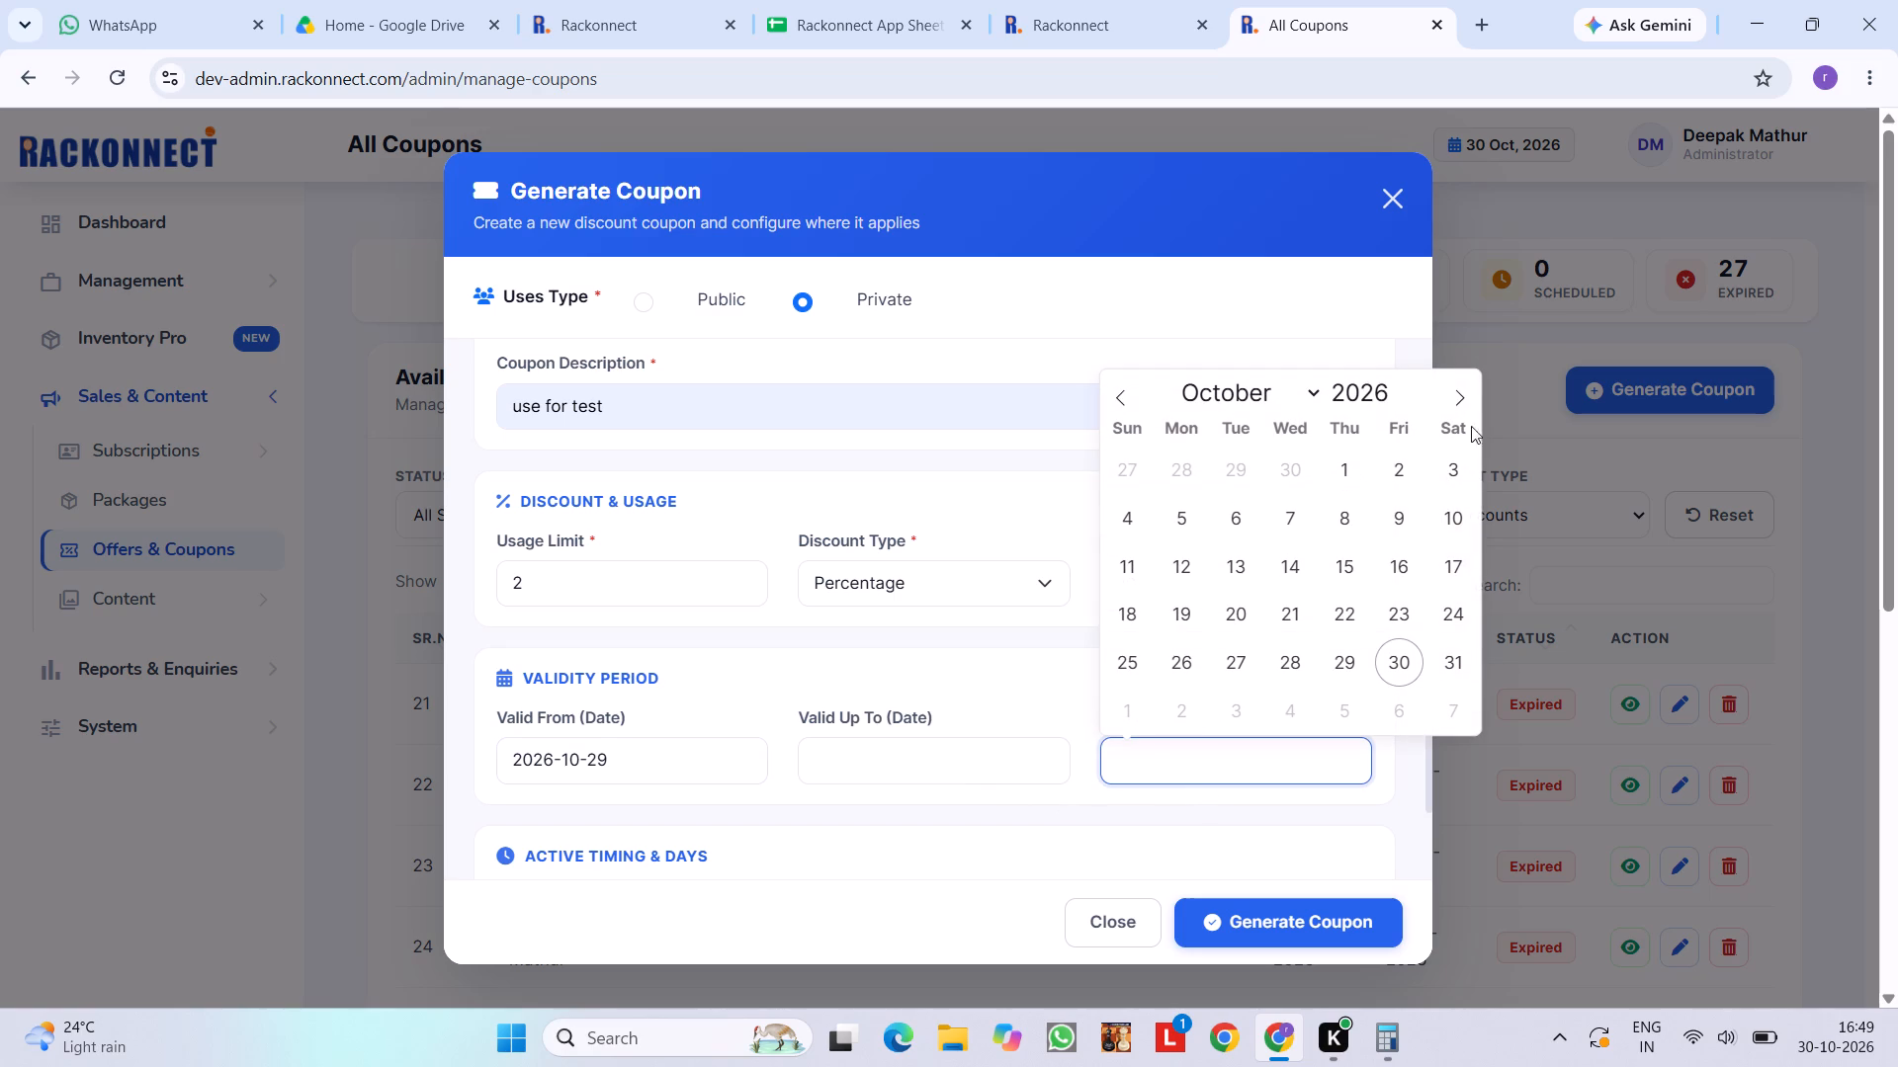
left_click(1459, 387)
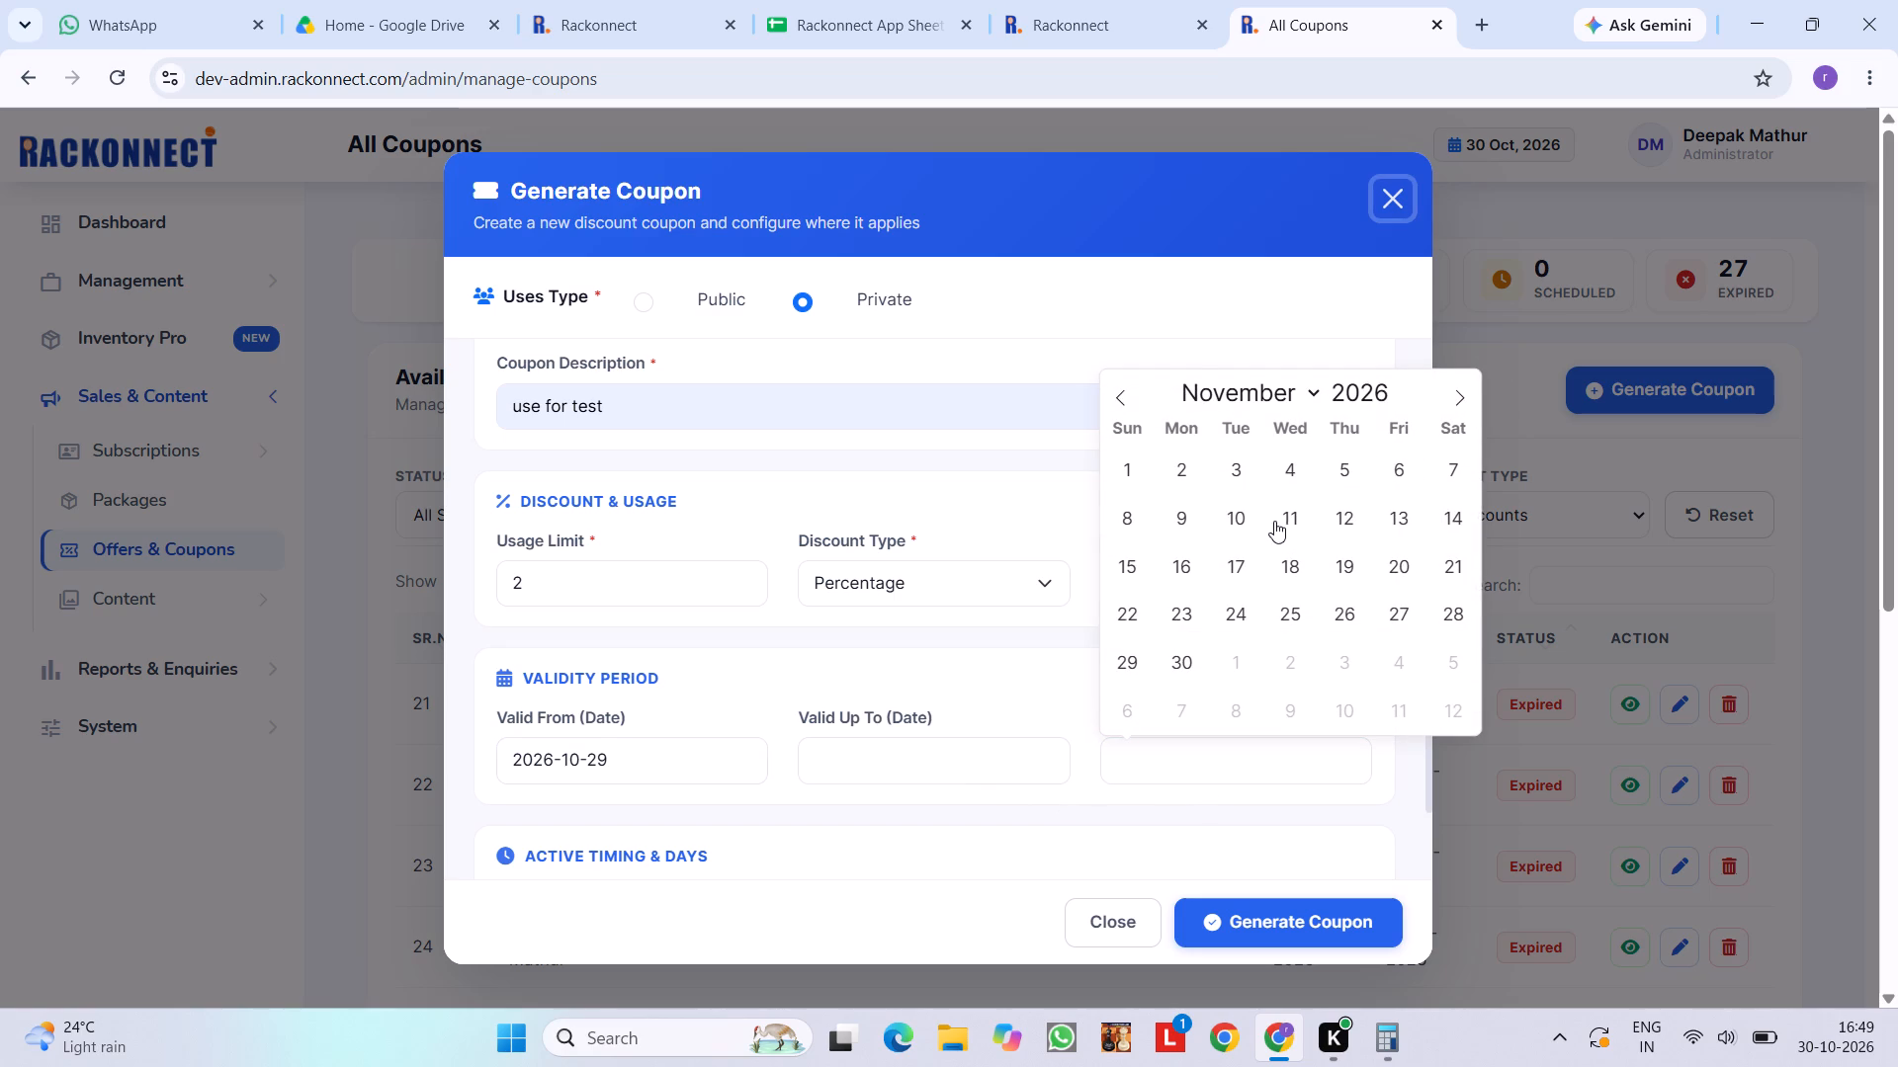
left_click(1223, 522)
left_click(952, 745)
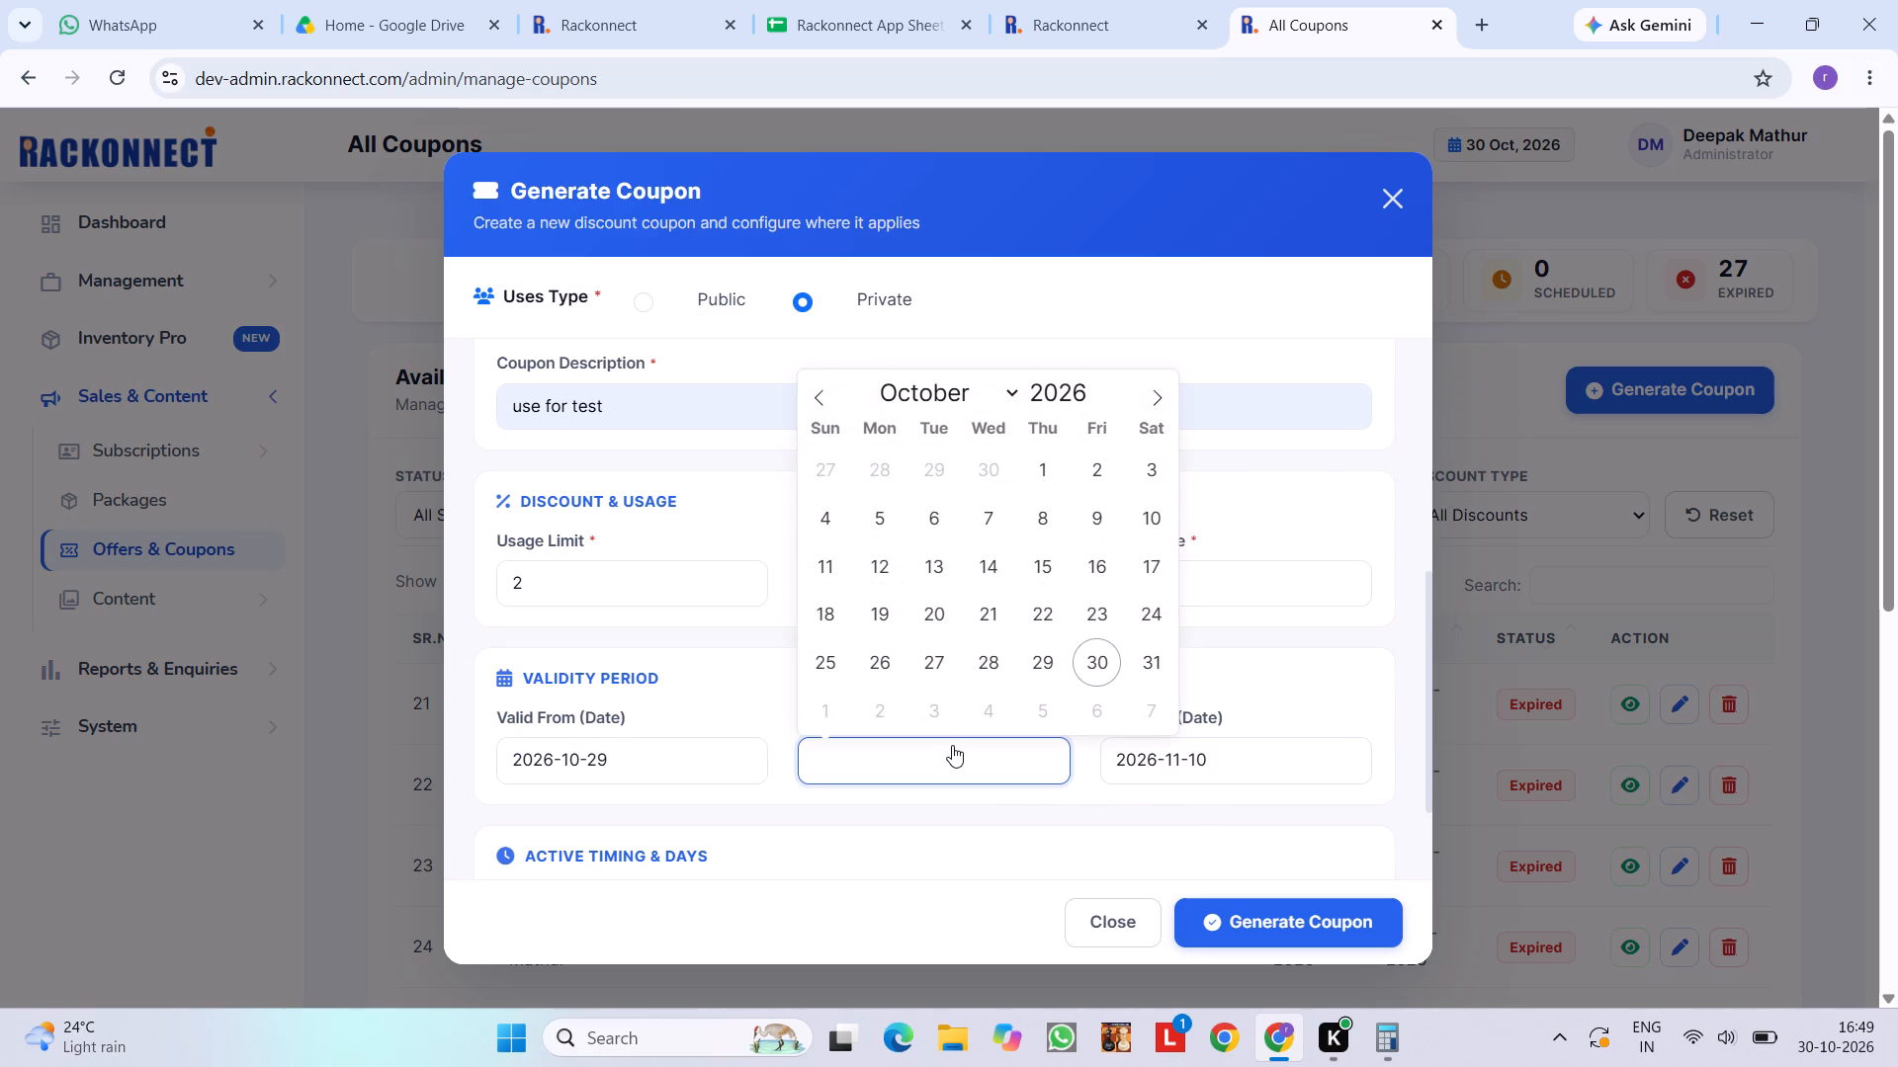
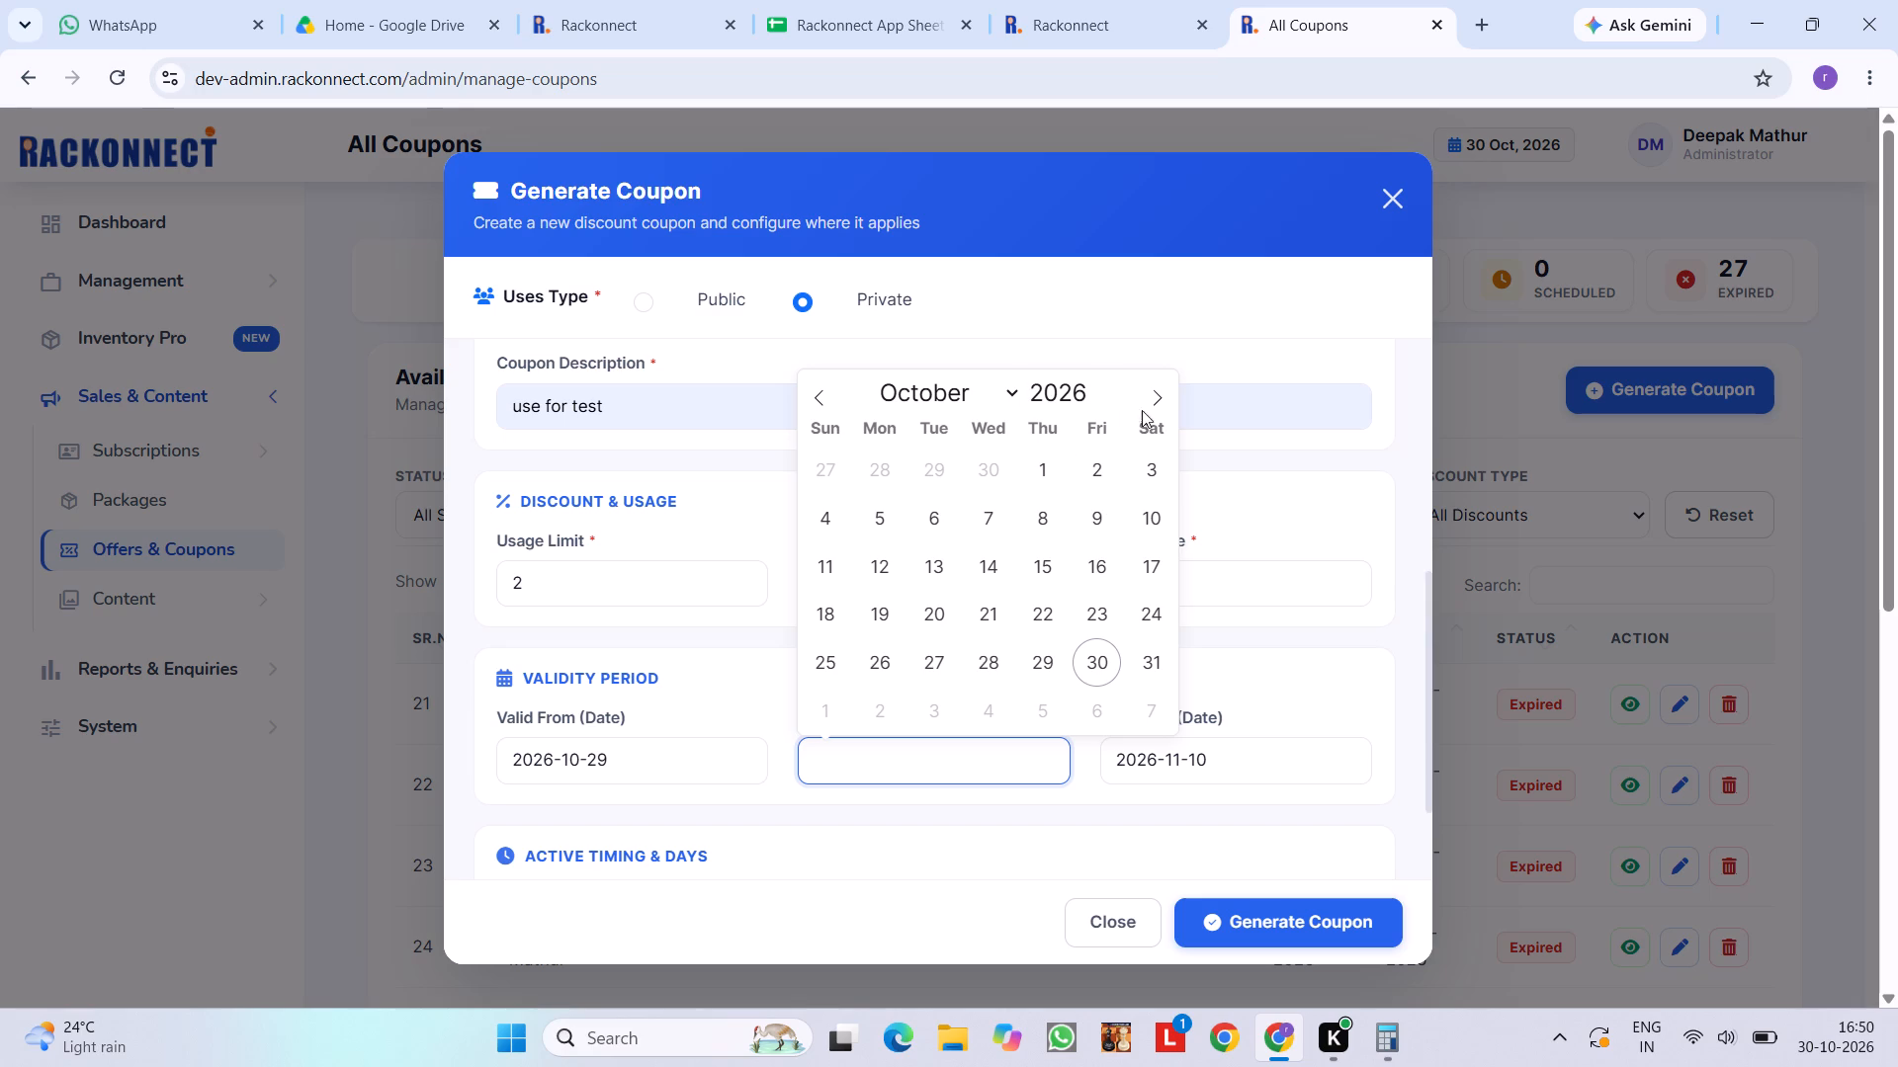
Set the coupon's Valid Up To date to 2026-11-11 and change its Live From date to 2026-10-29.
left_click(1155, 384)
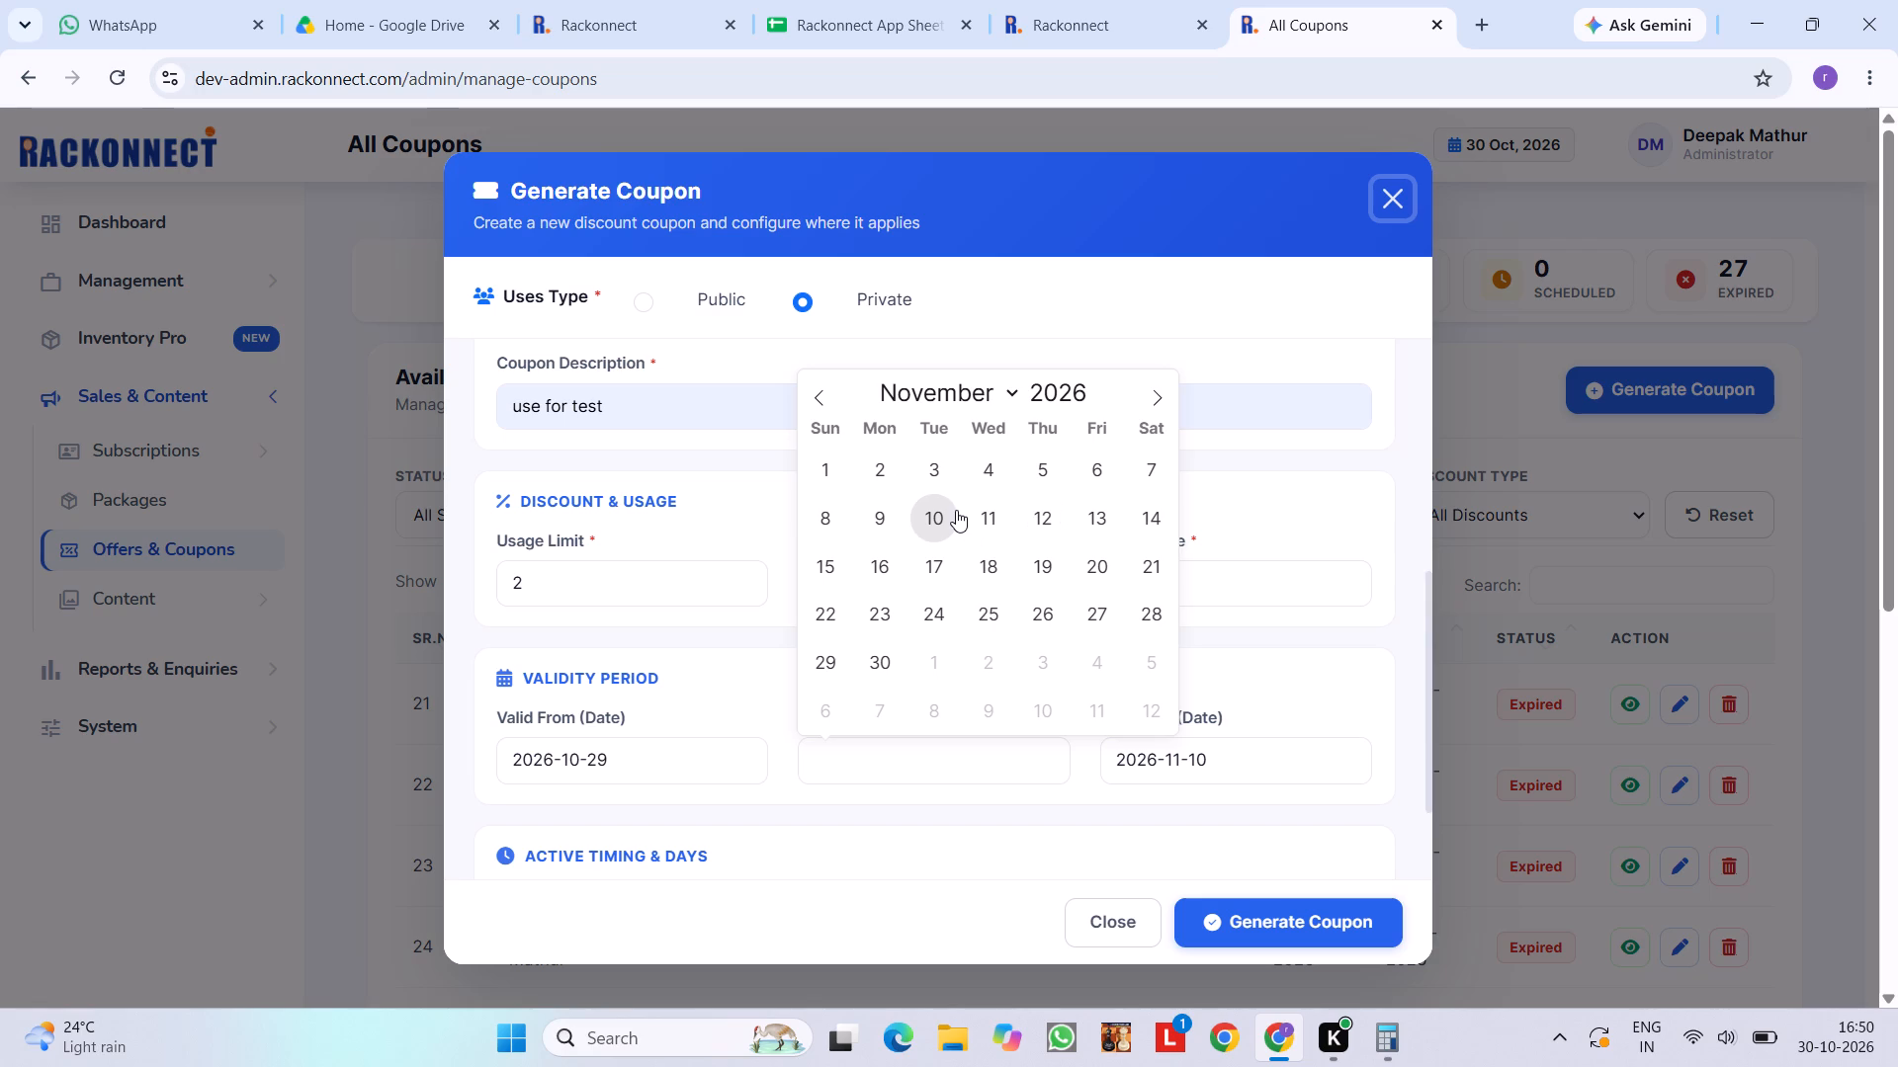
left_click(988, 511)
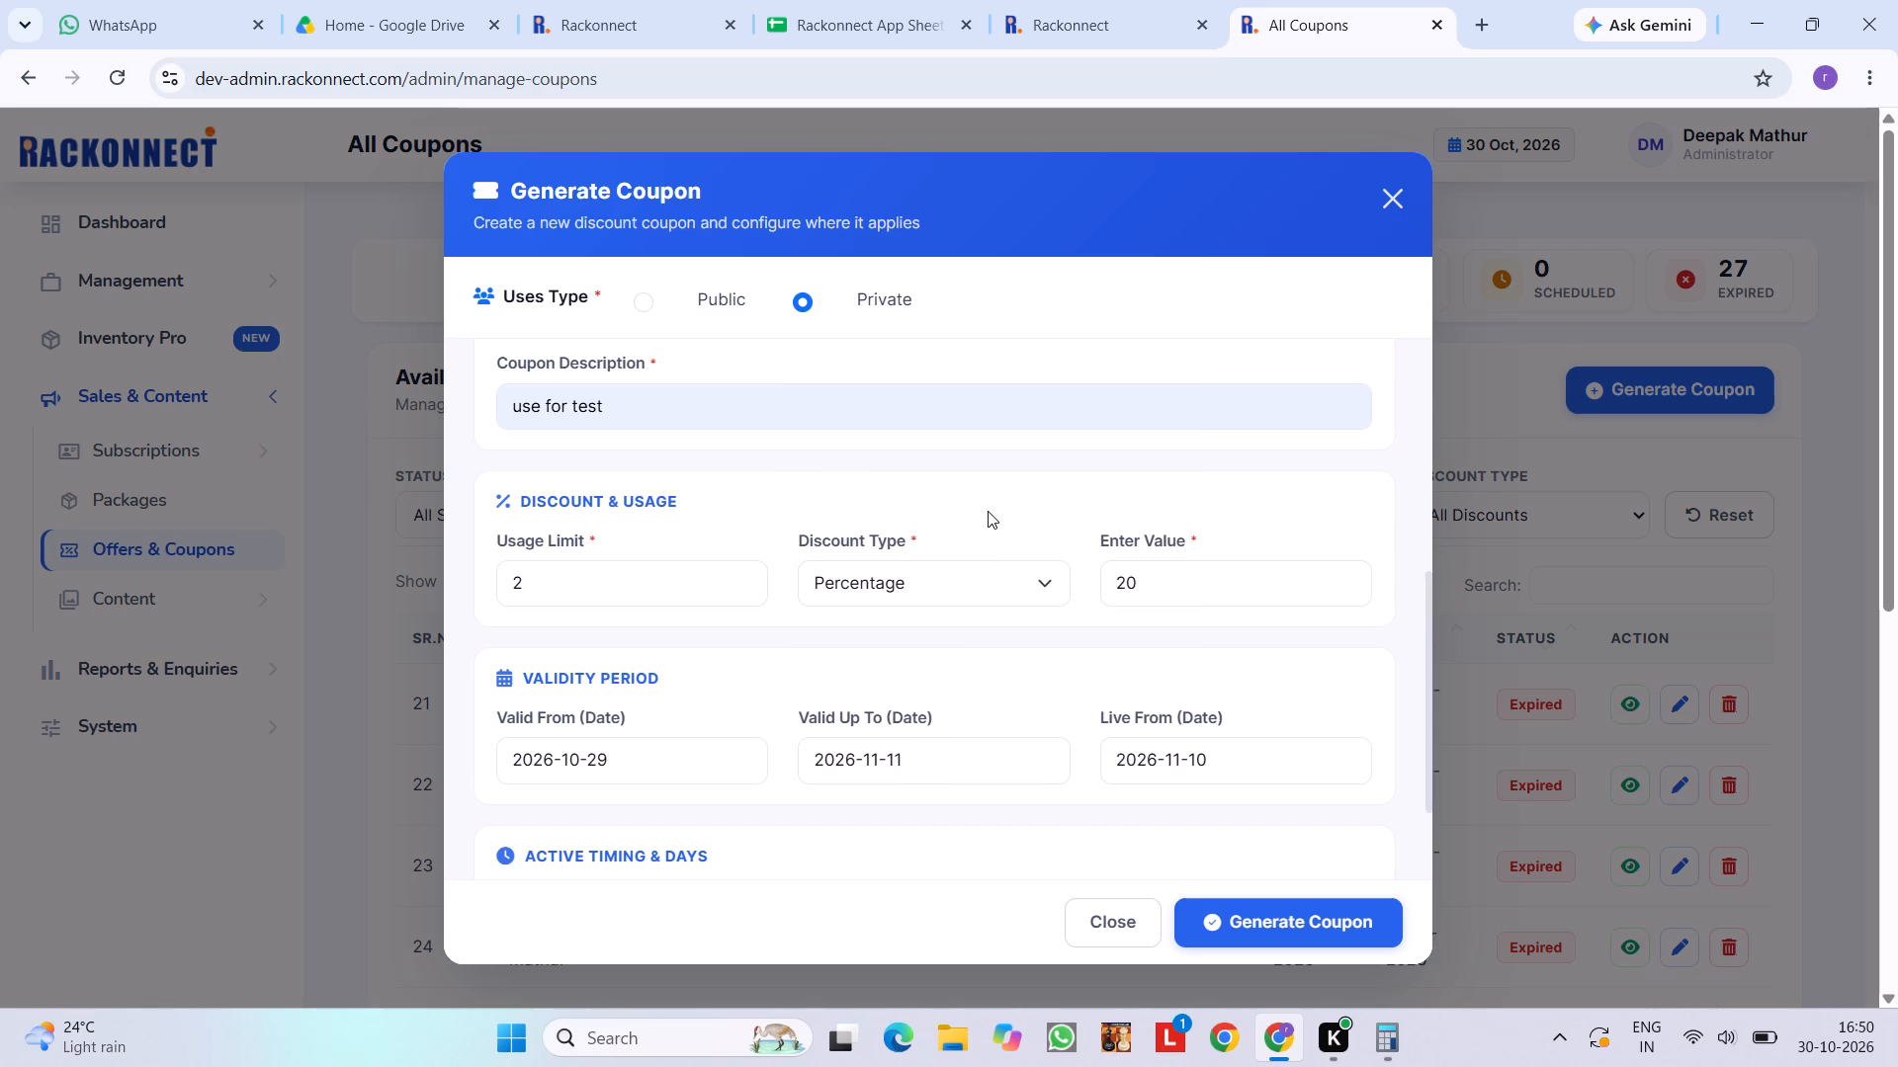
scroll(904, 863, "down", 1)
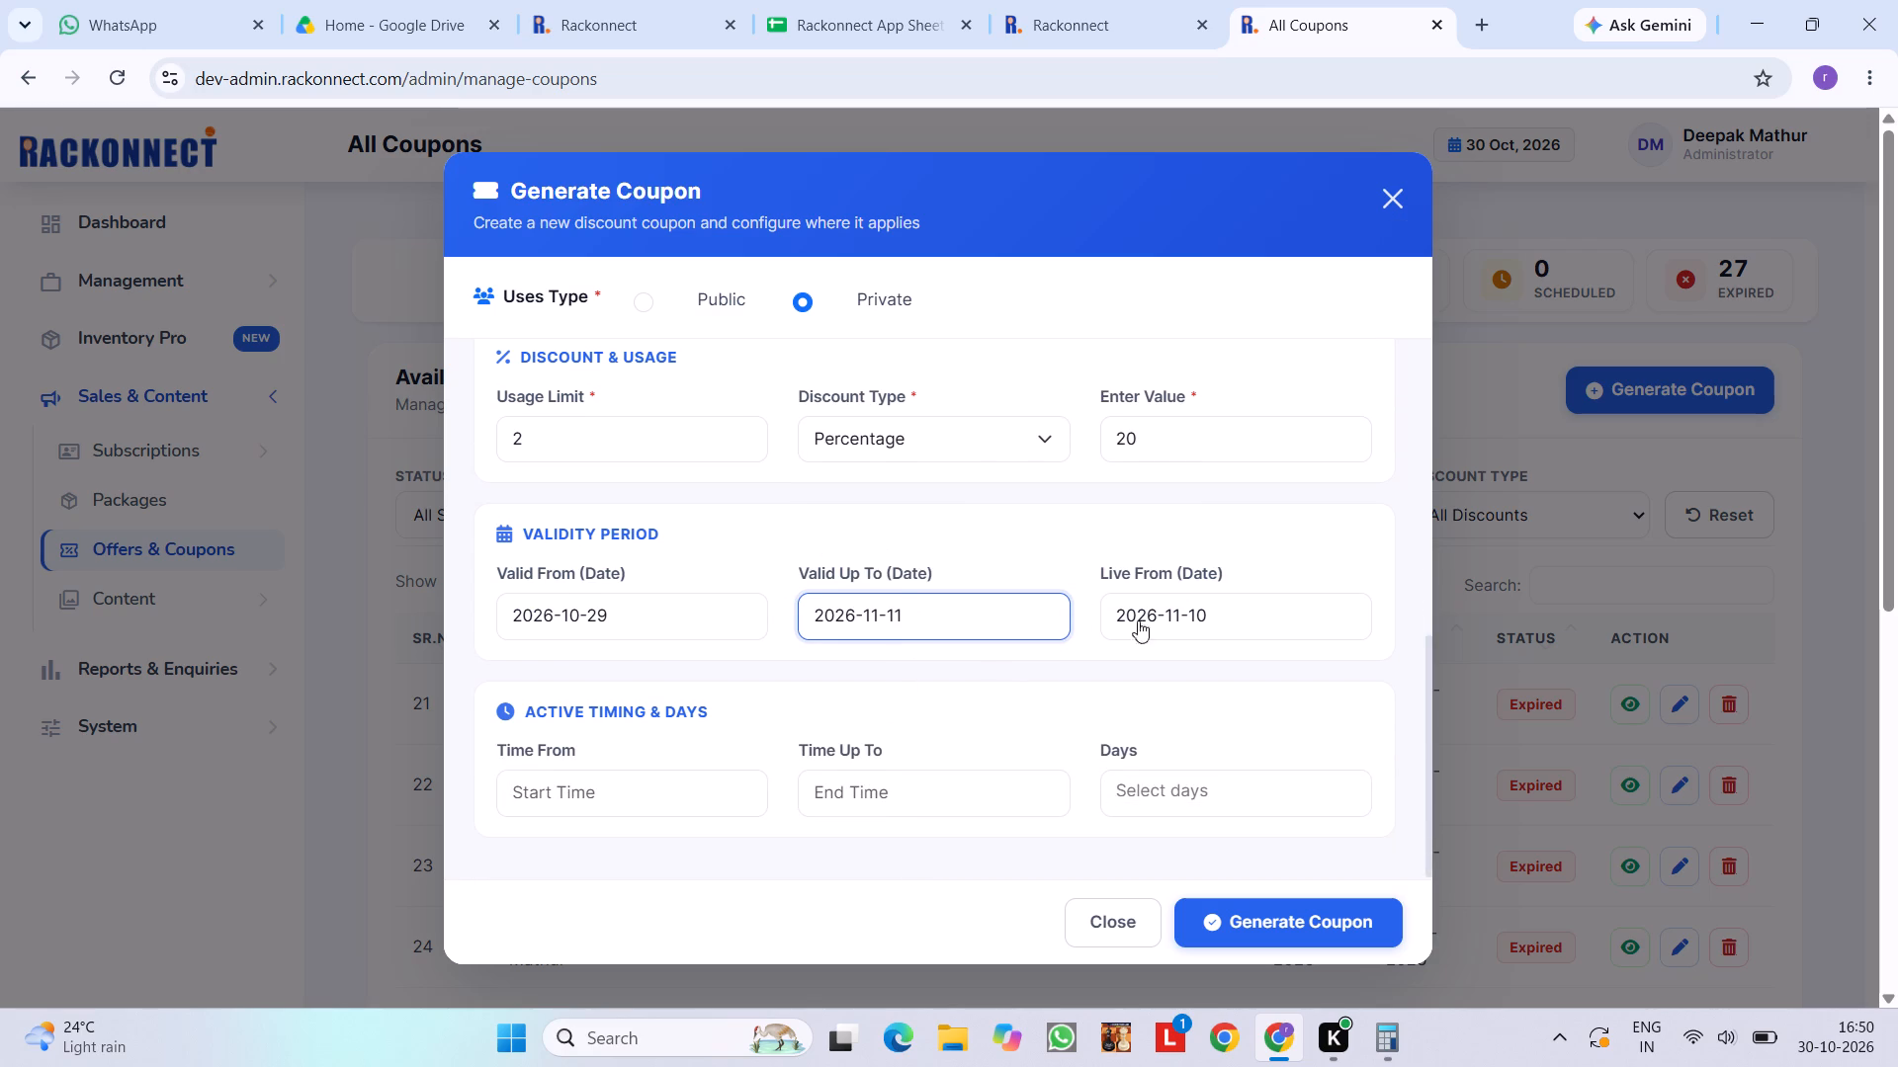
left_click(1241, 607)
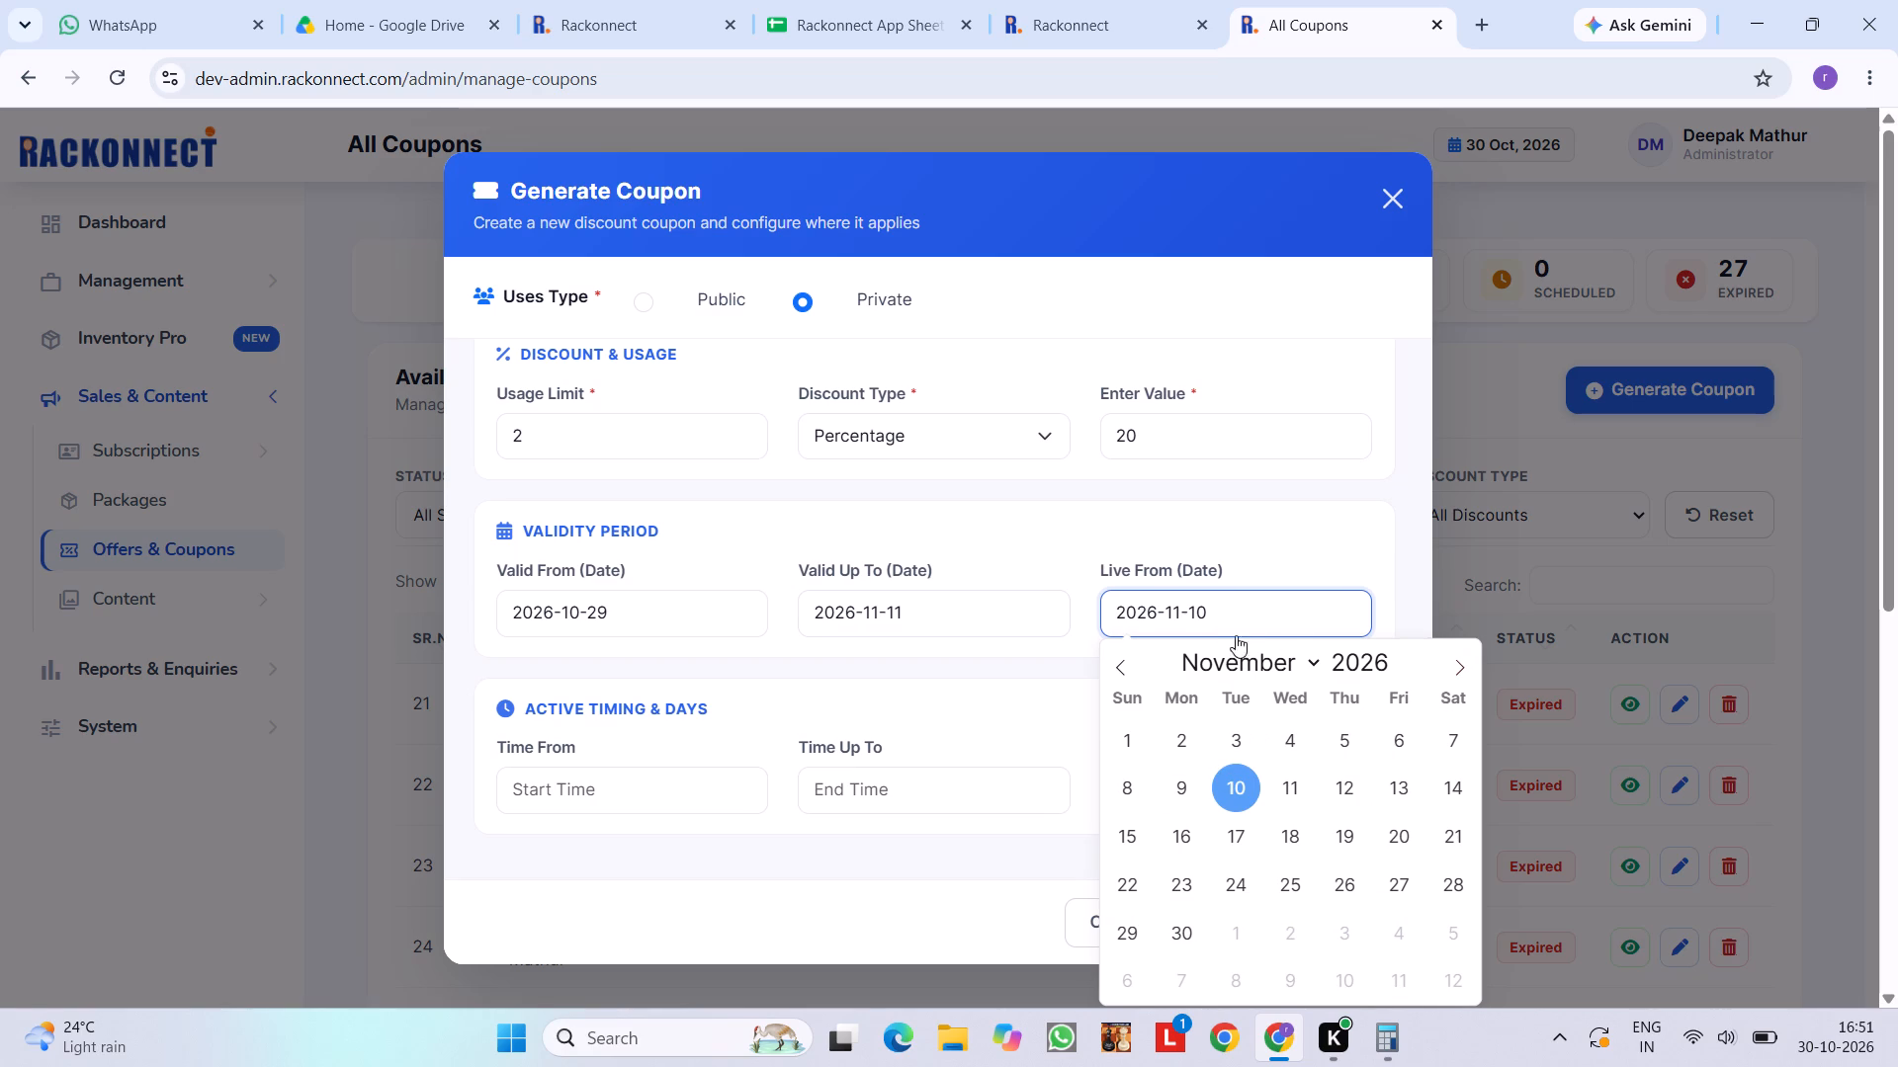
left_click(1133, 663)
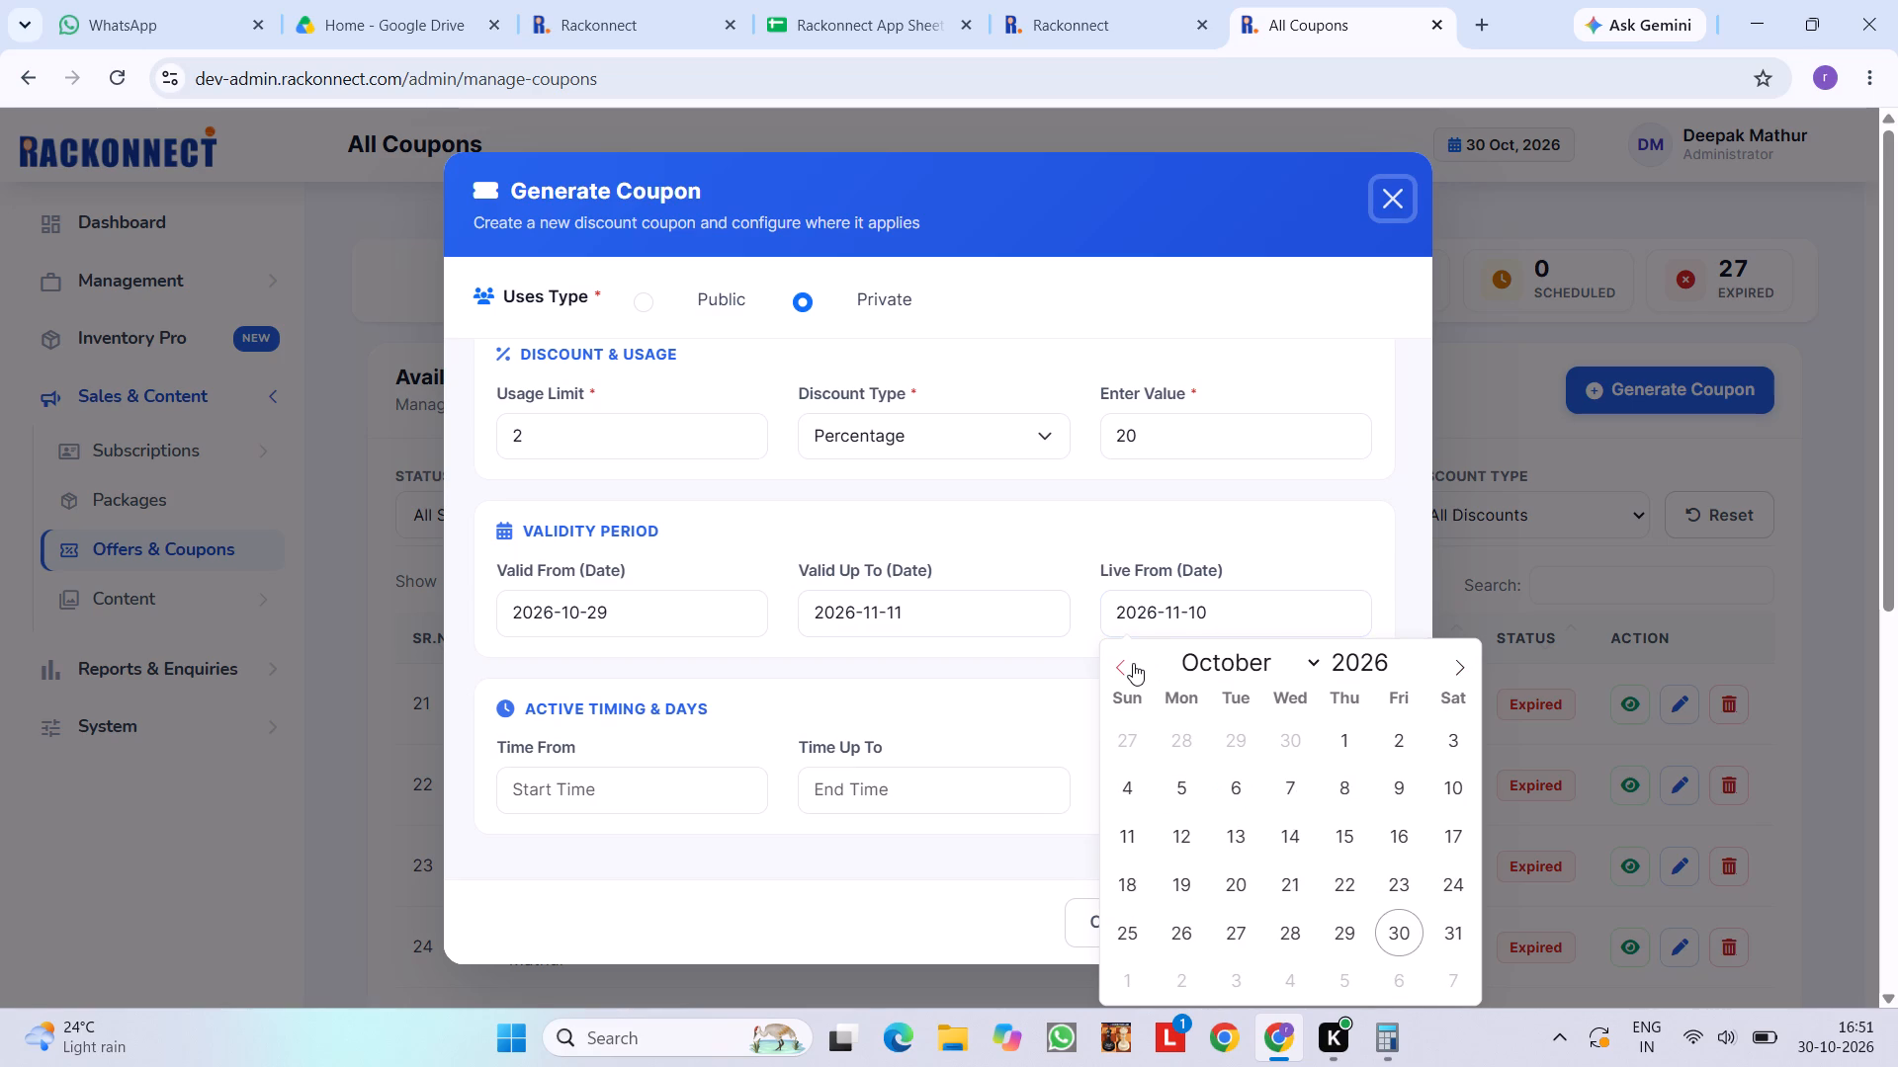
left_click(1349, 922)
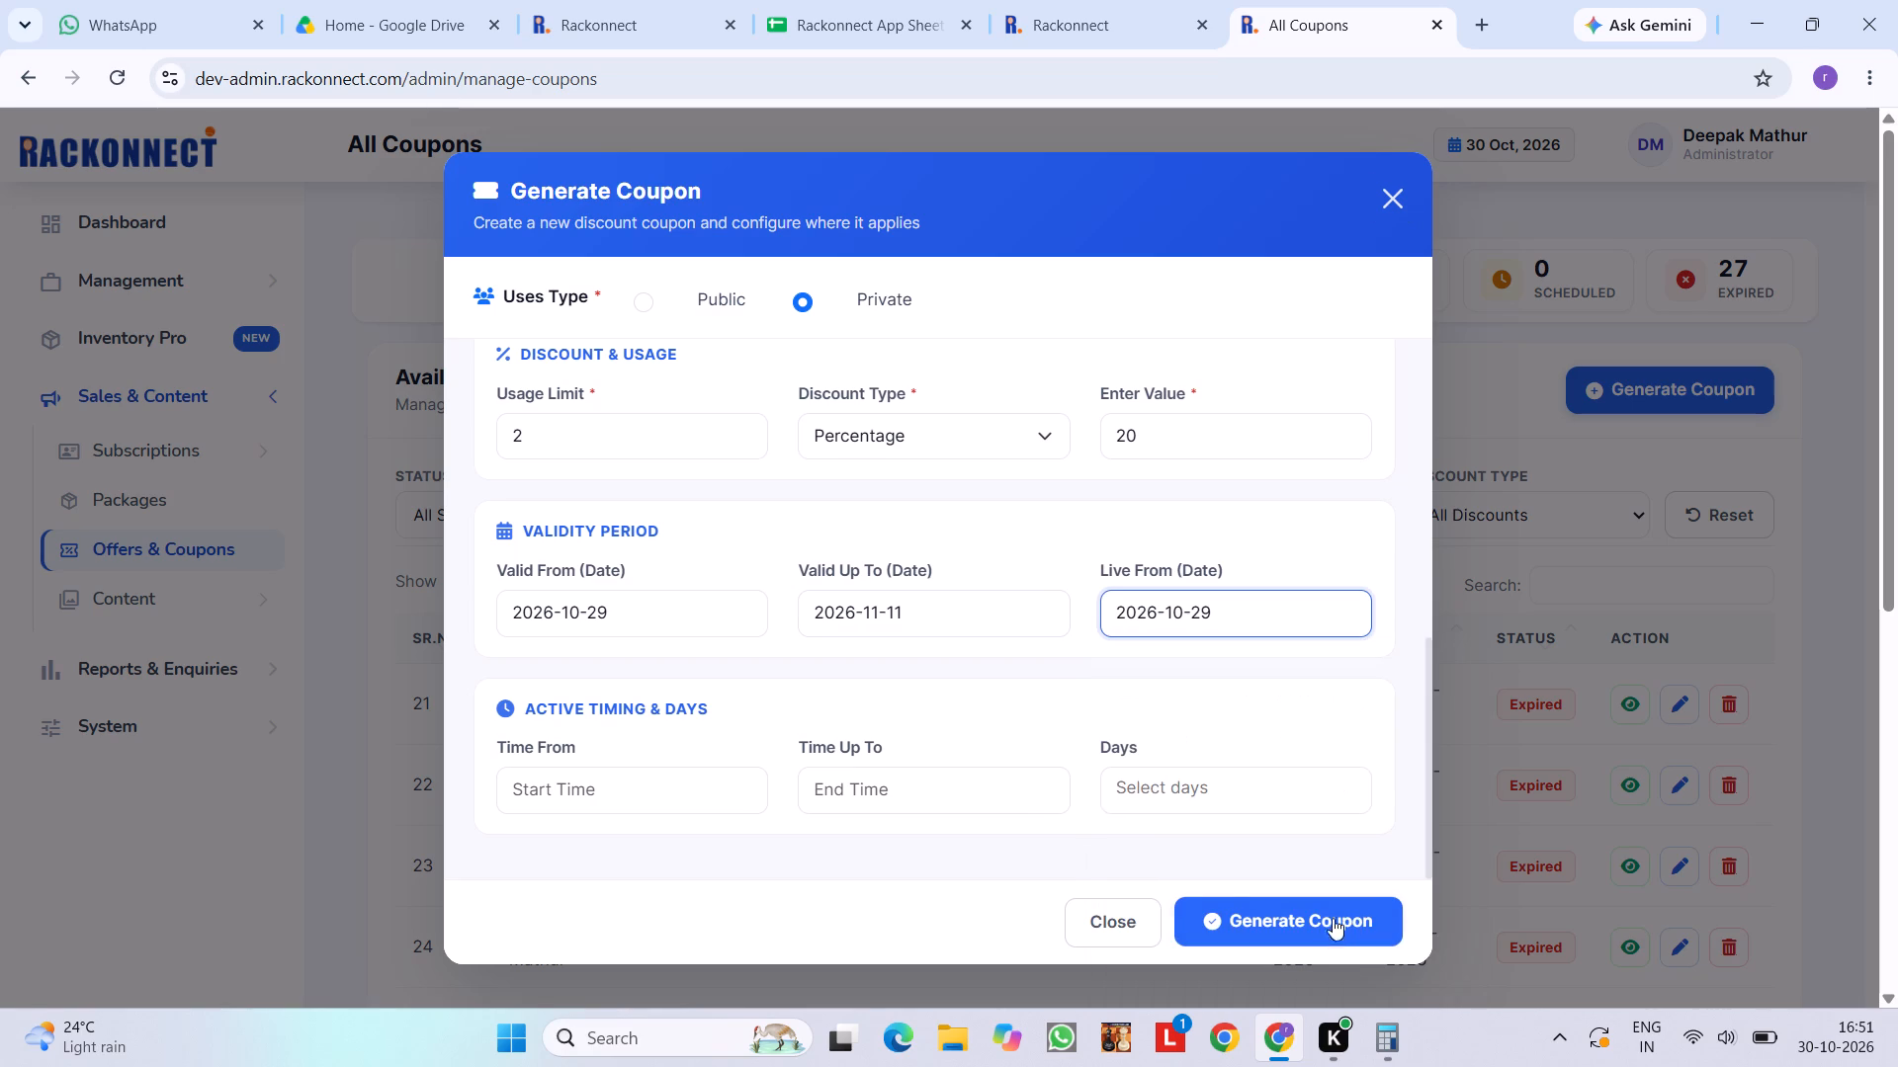
Set the coupon's active timing from 00:00 (12:00 AM) up to 23:00 (11:00 PM).
left_click(631, 780)
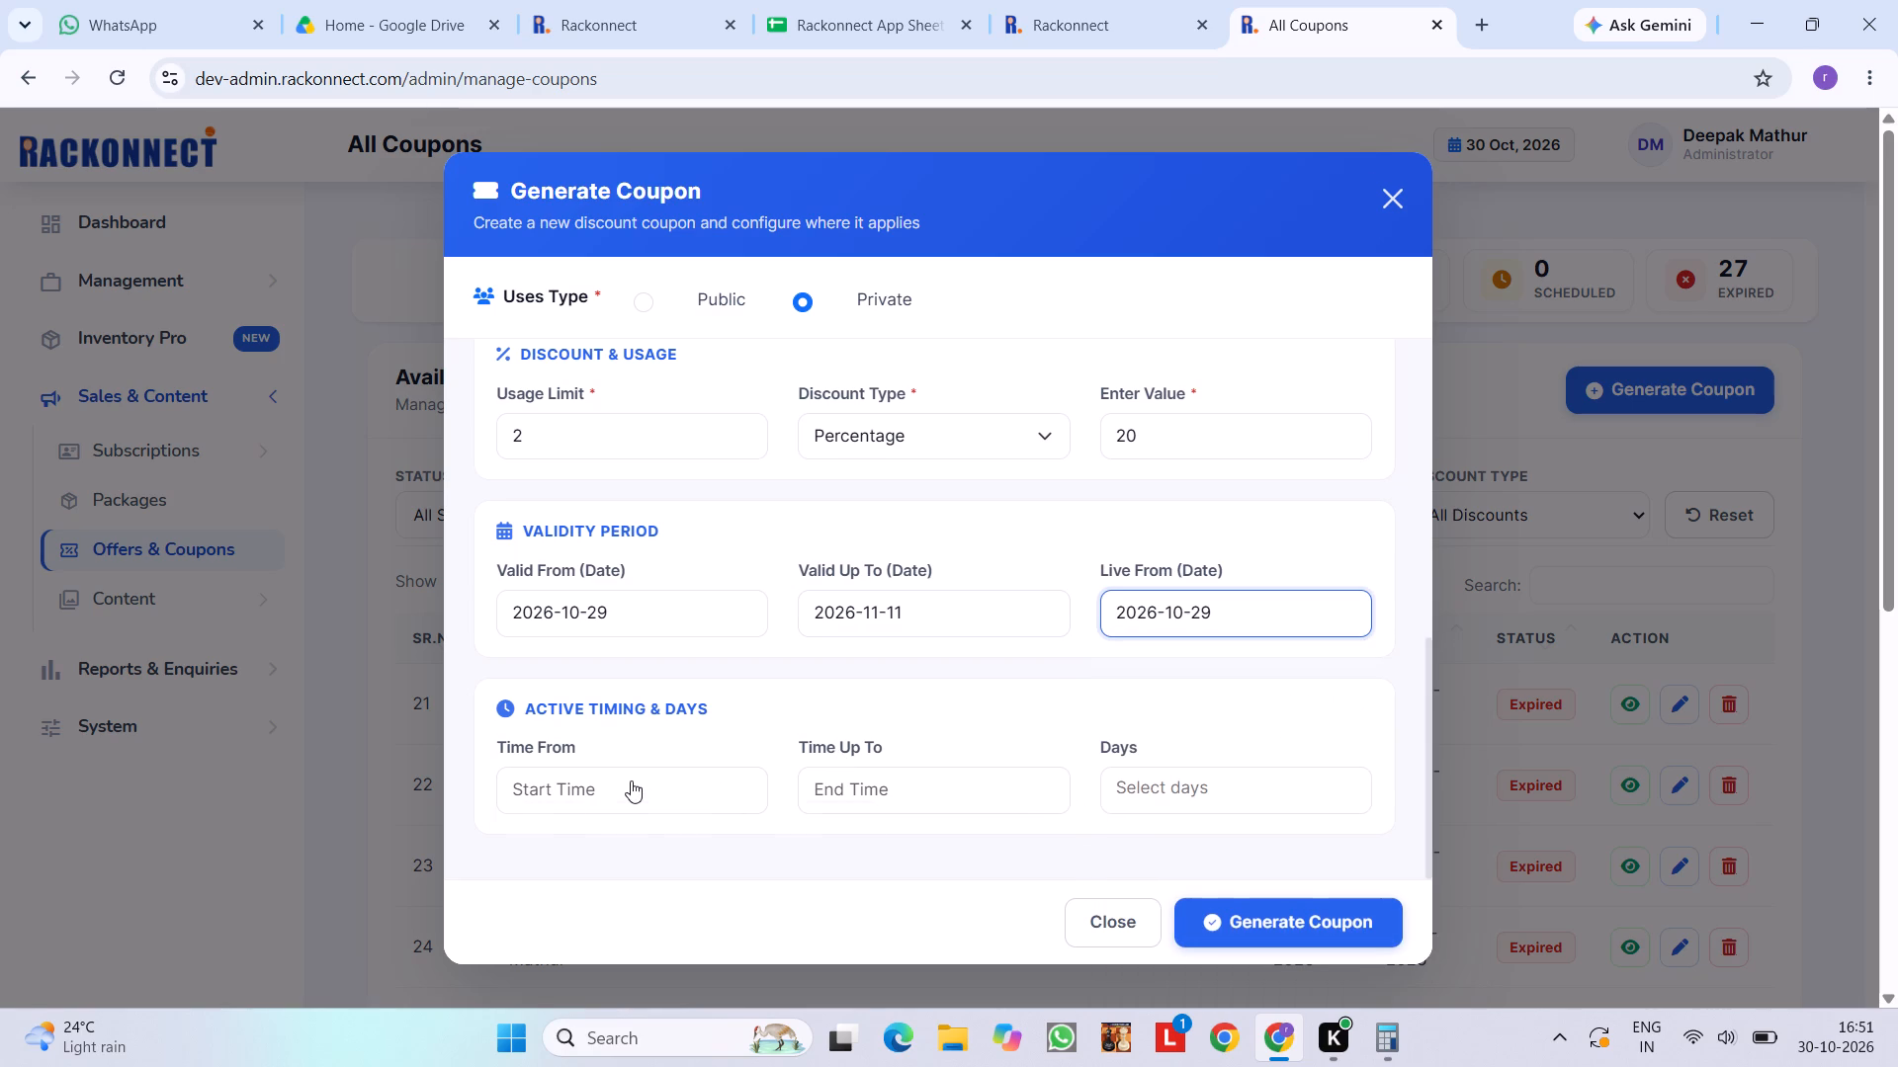
left_click(835, 826)
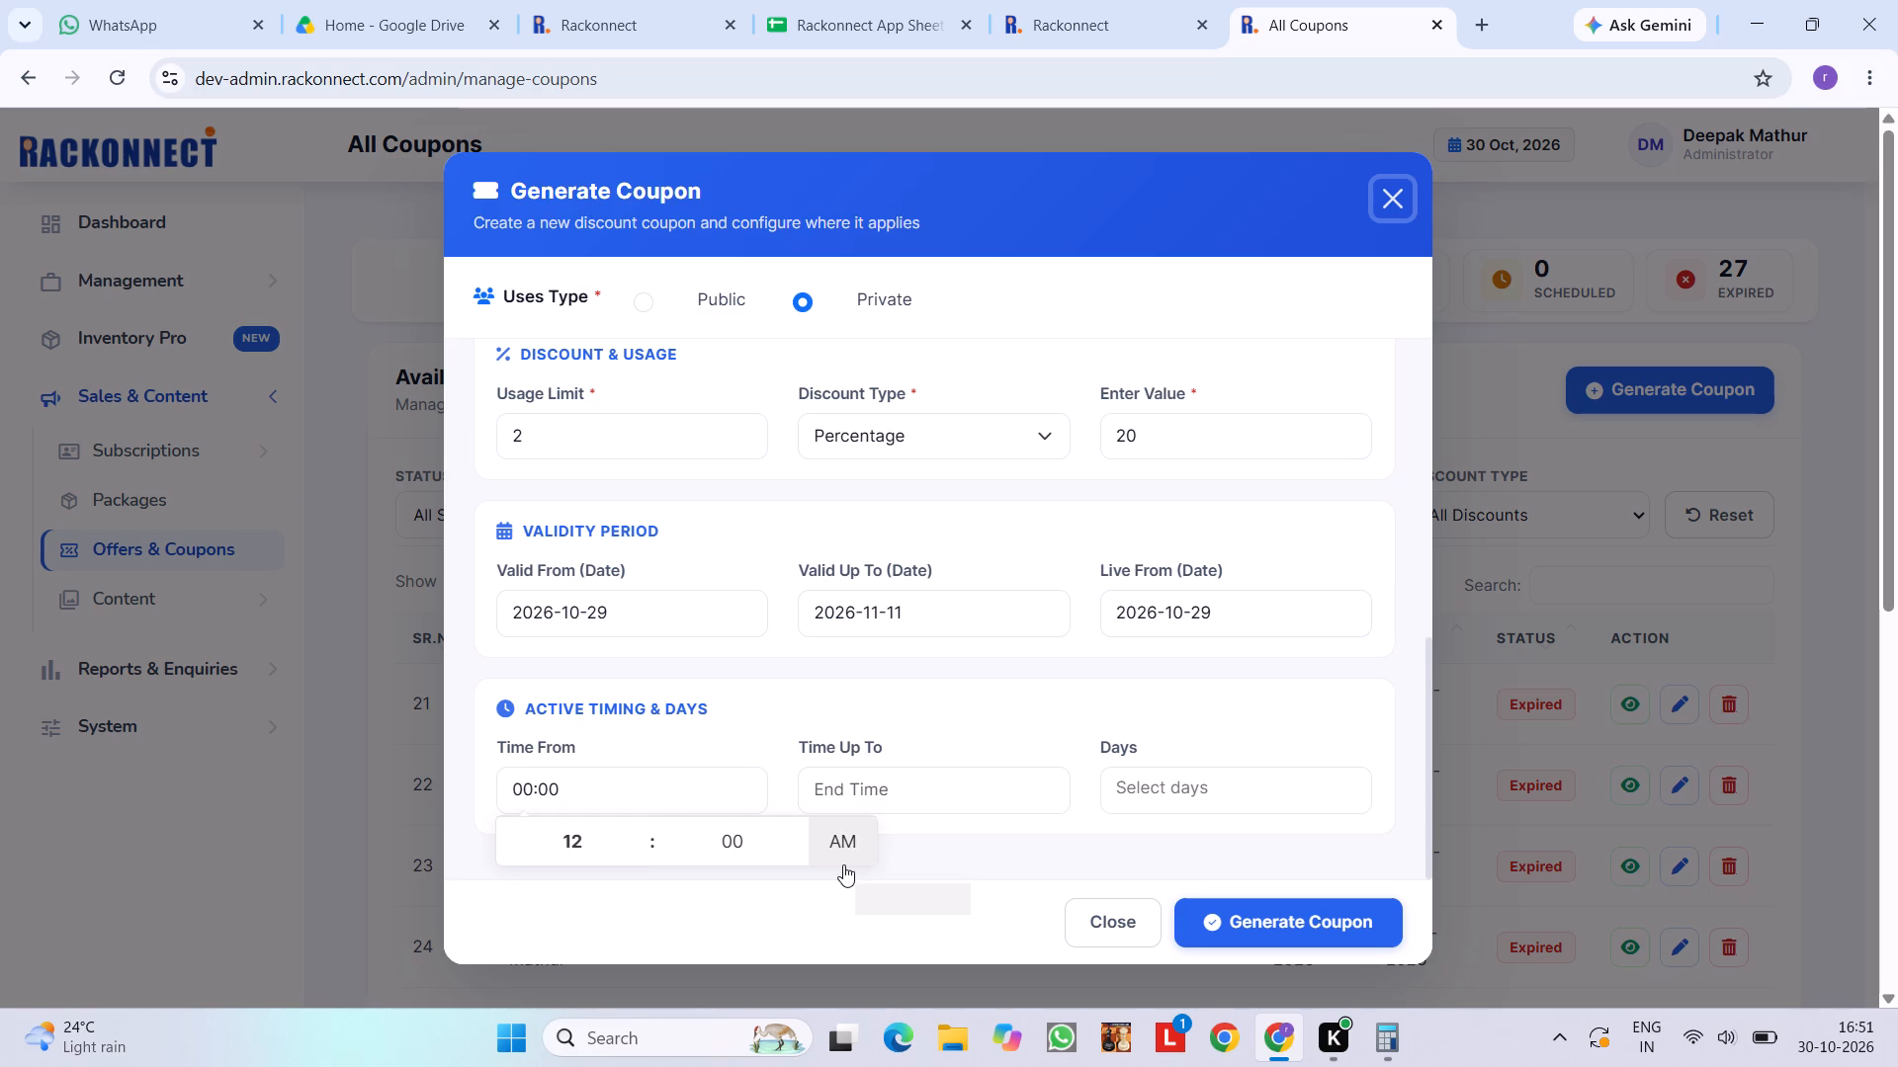
left_click(913, 796)
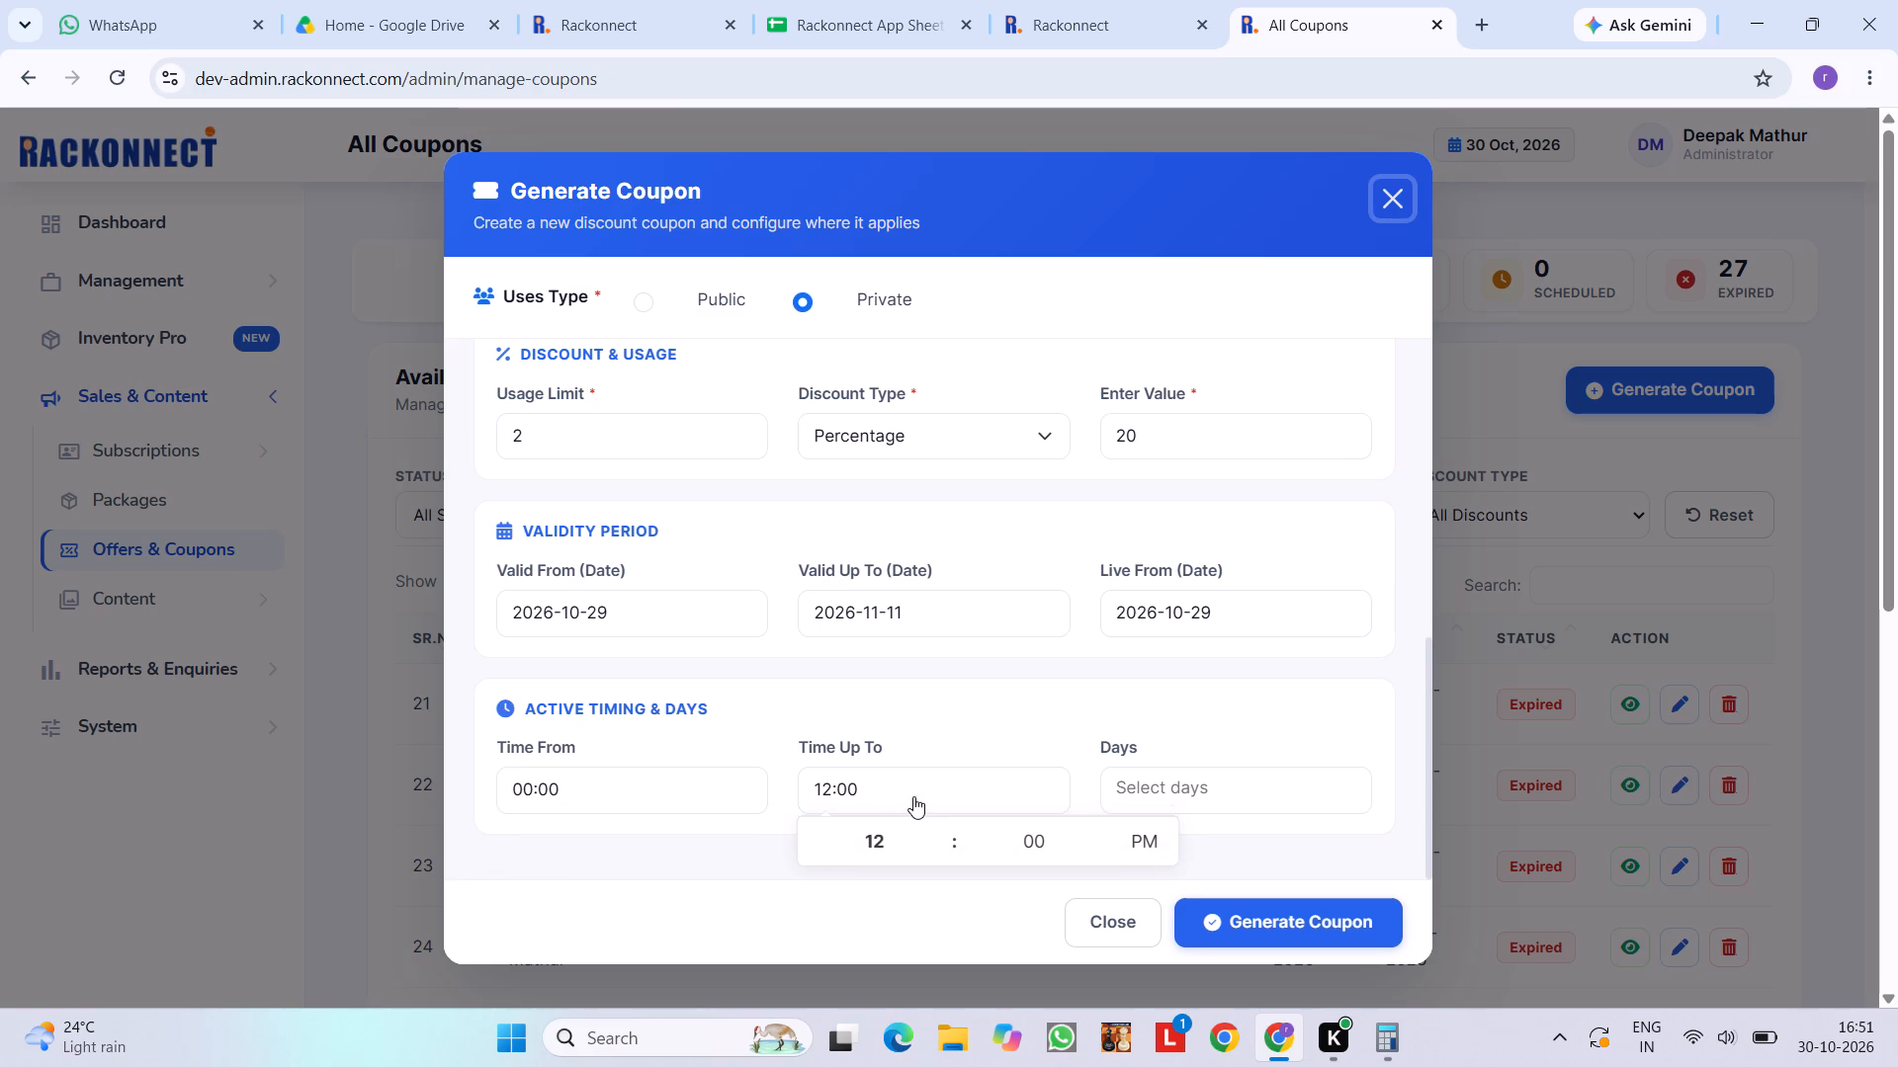
left_click(1133, 851)
left_click(1131, 699)
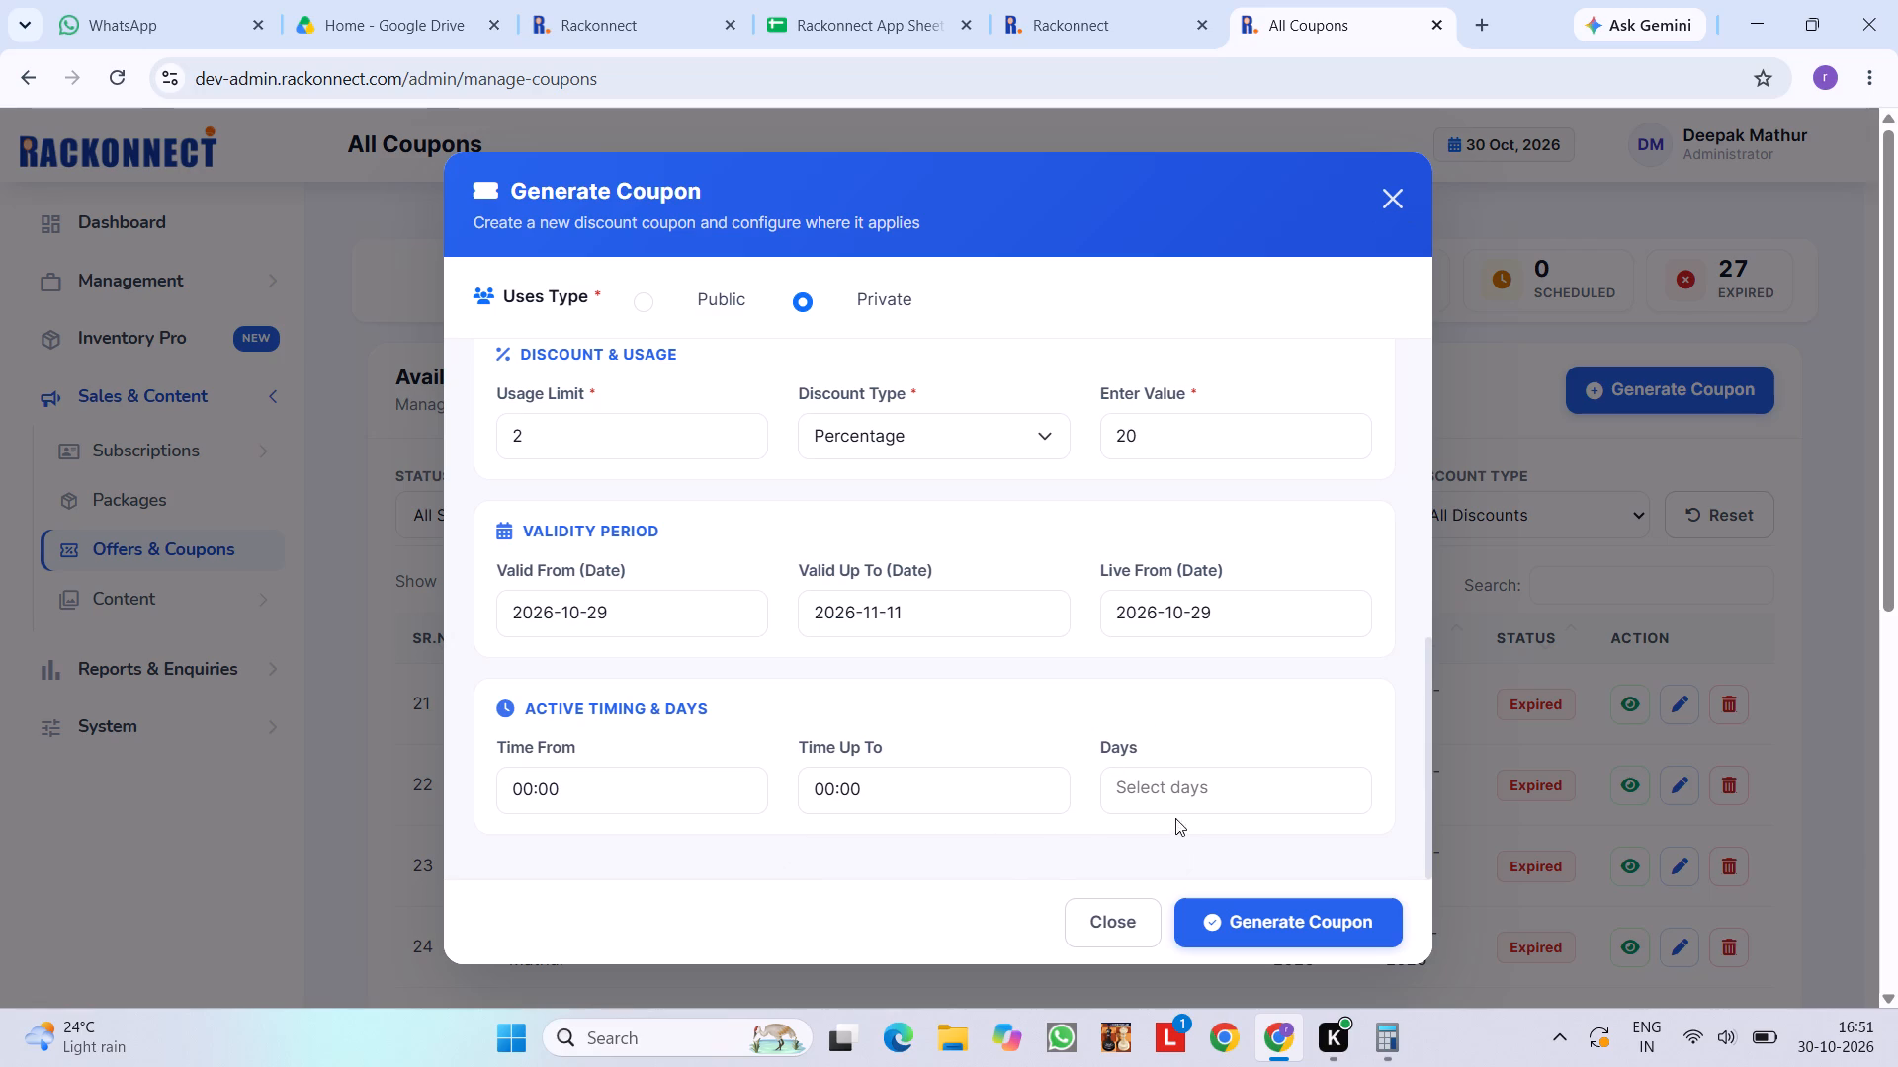
left_click(945, 780)
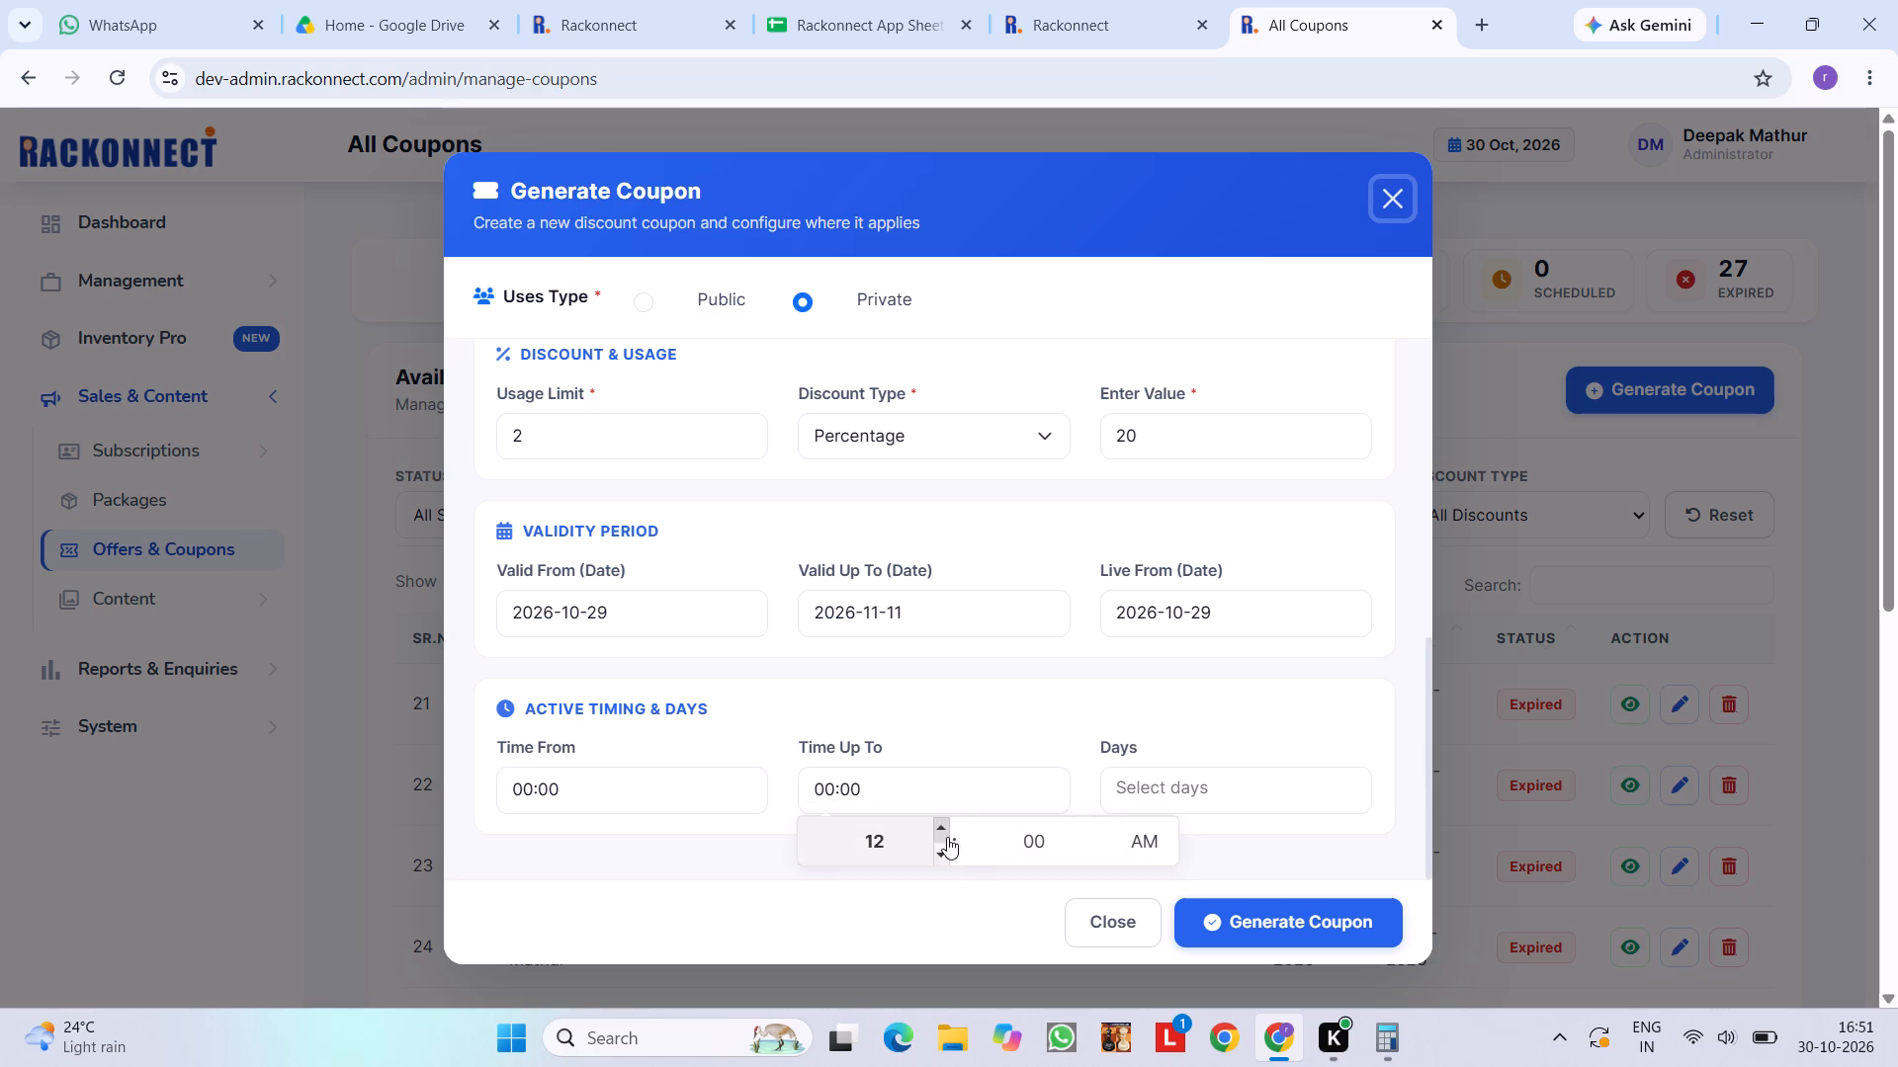
left_click(942, 827)
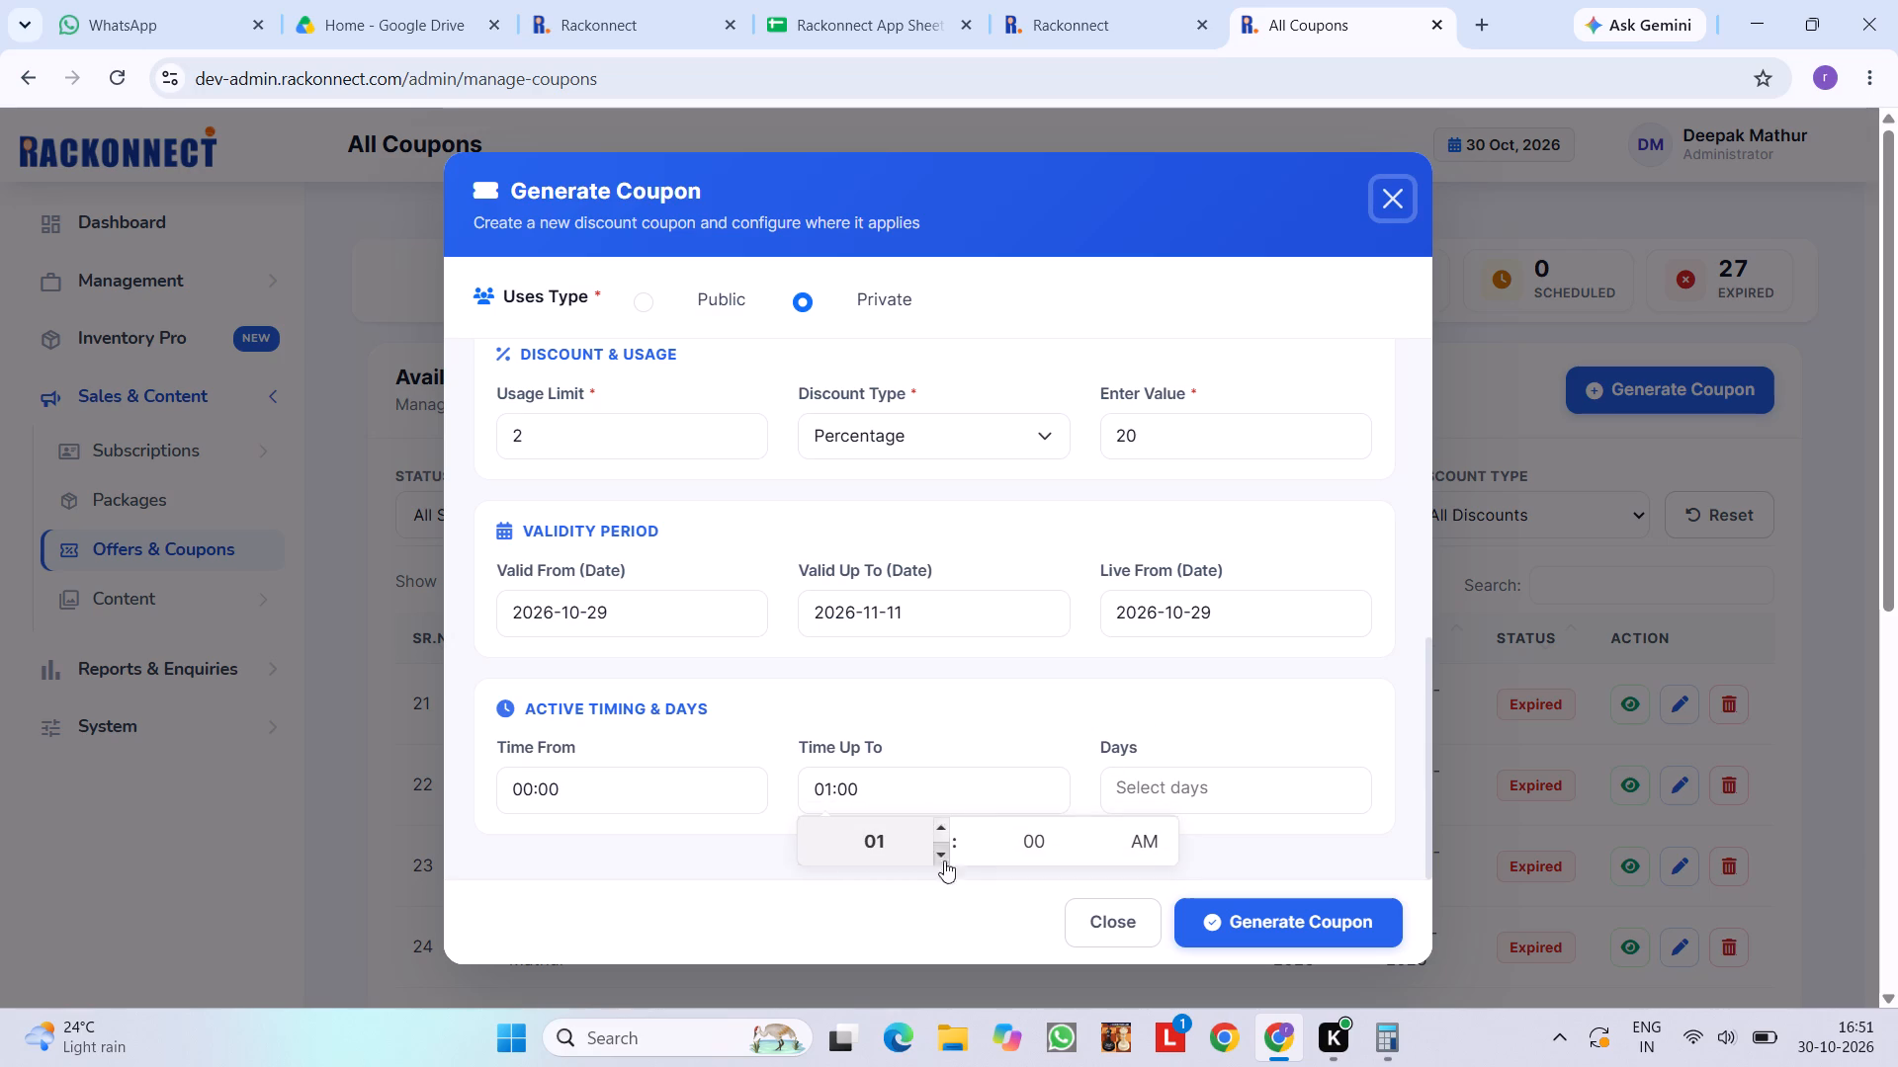
left_click(942, 854)
left_click(942, 854)
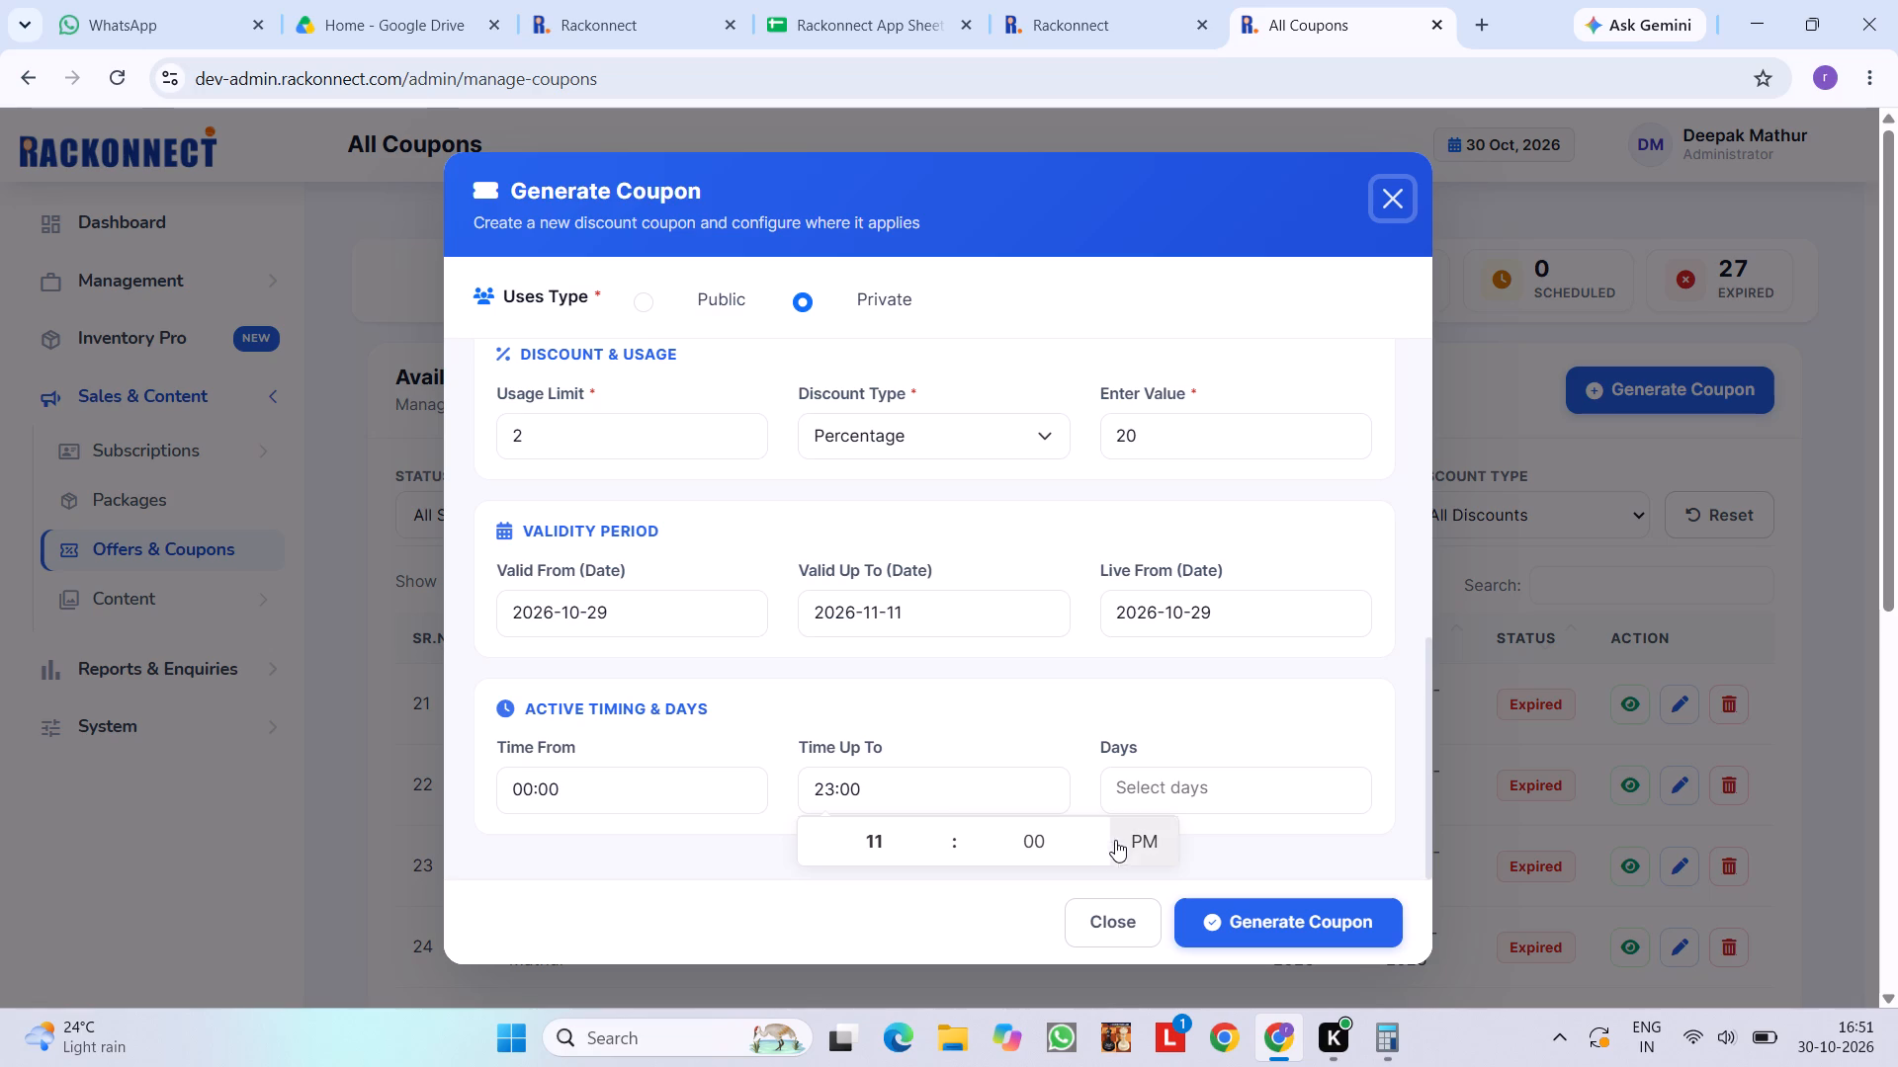
left_click(1143, 738)
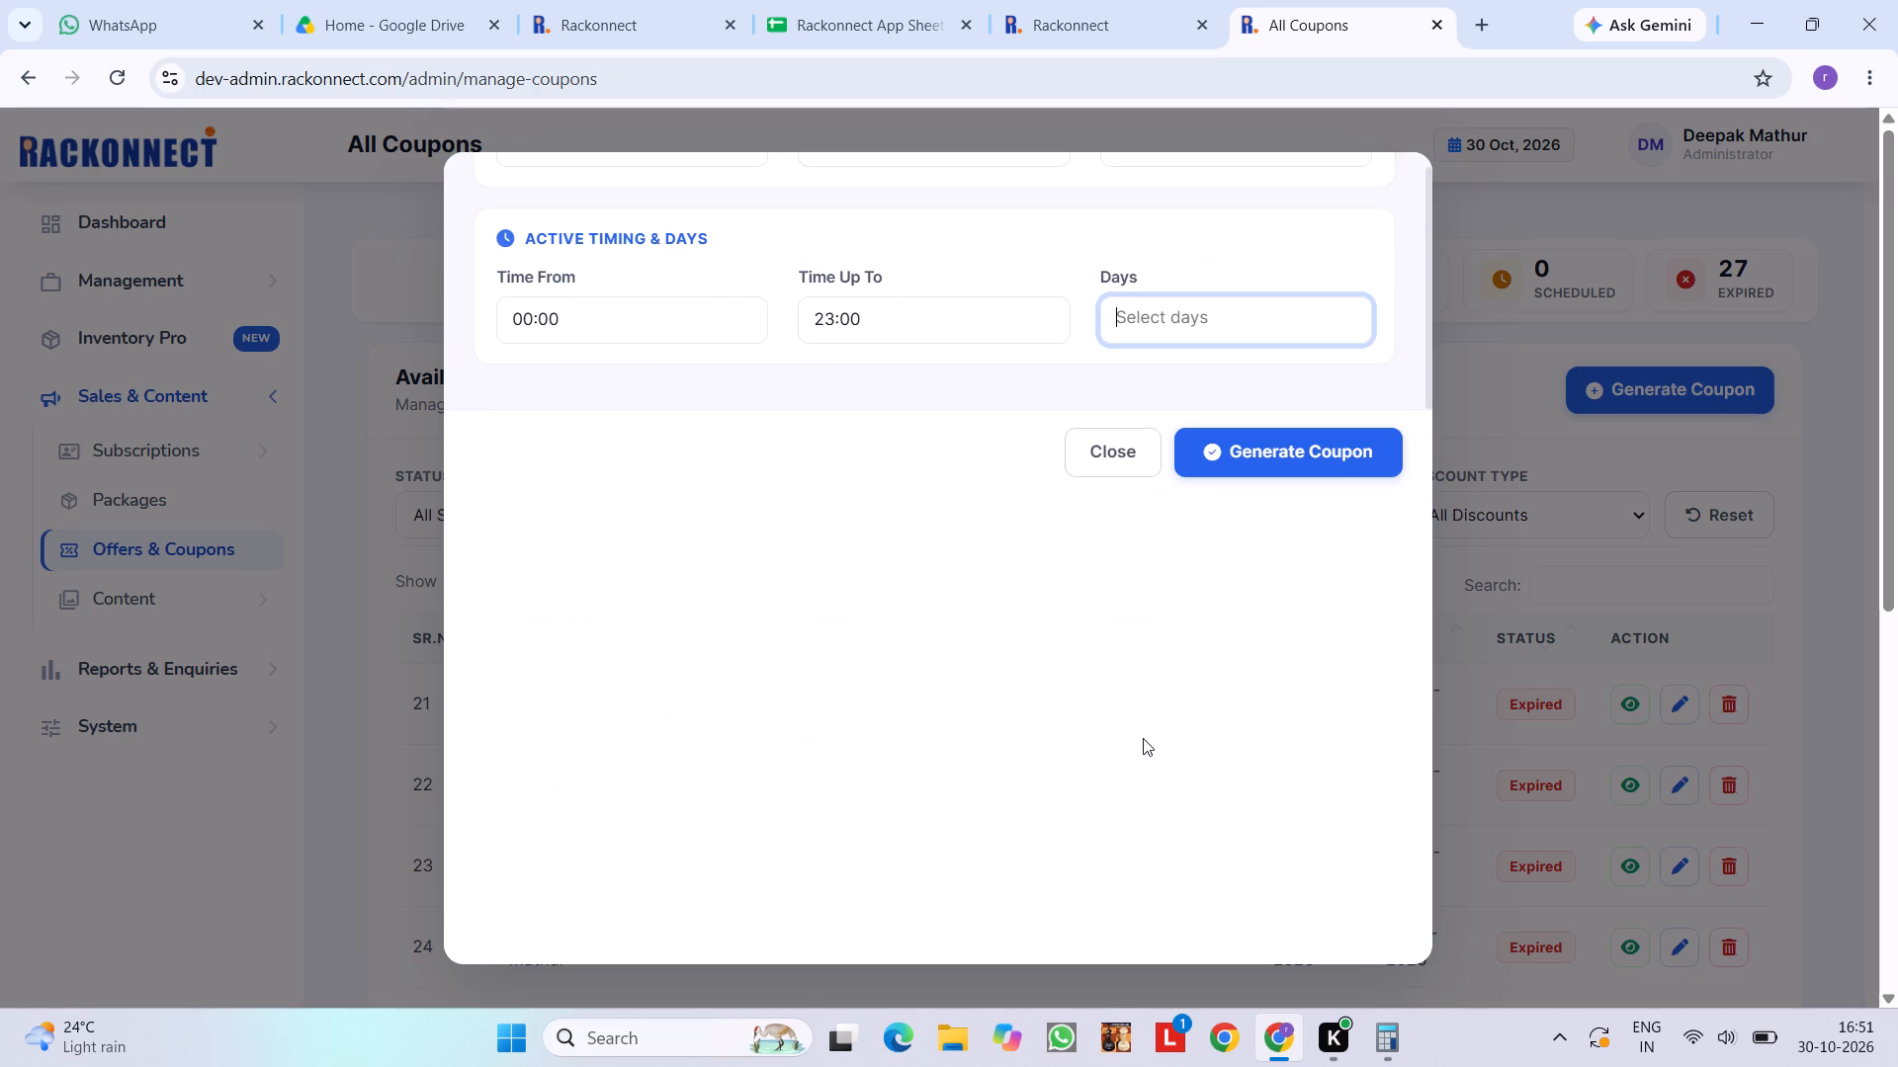
Select all seven days, Monday through Sunday, as the coupon's active days.
left_click(1147, 316)
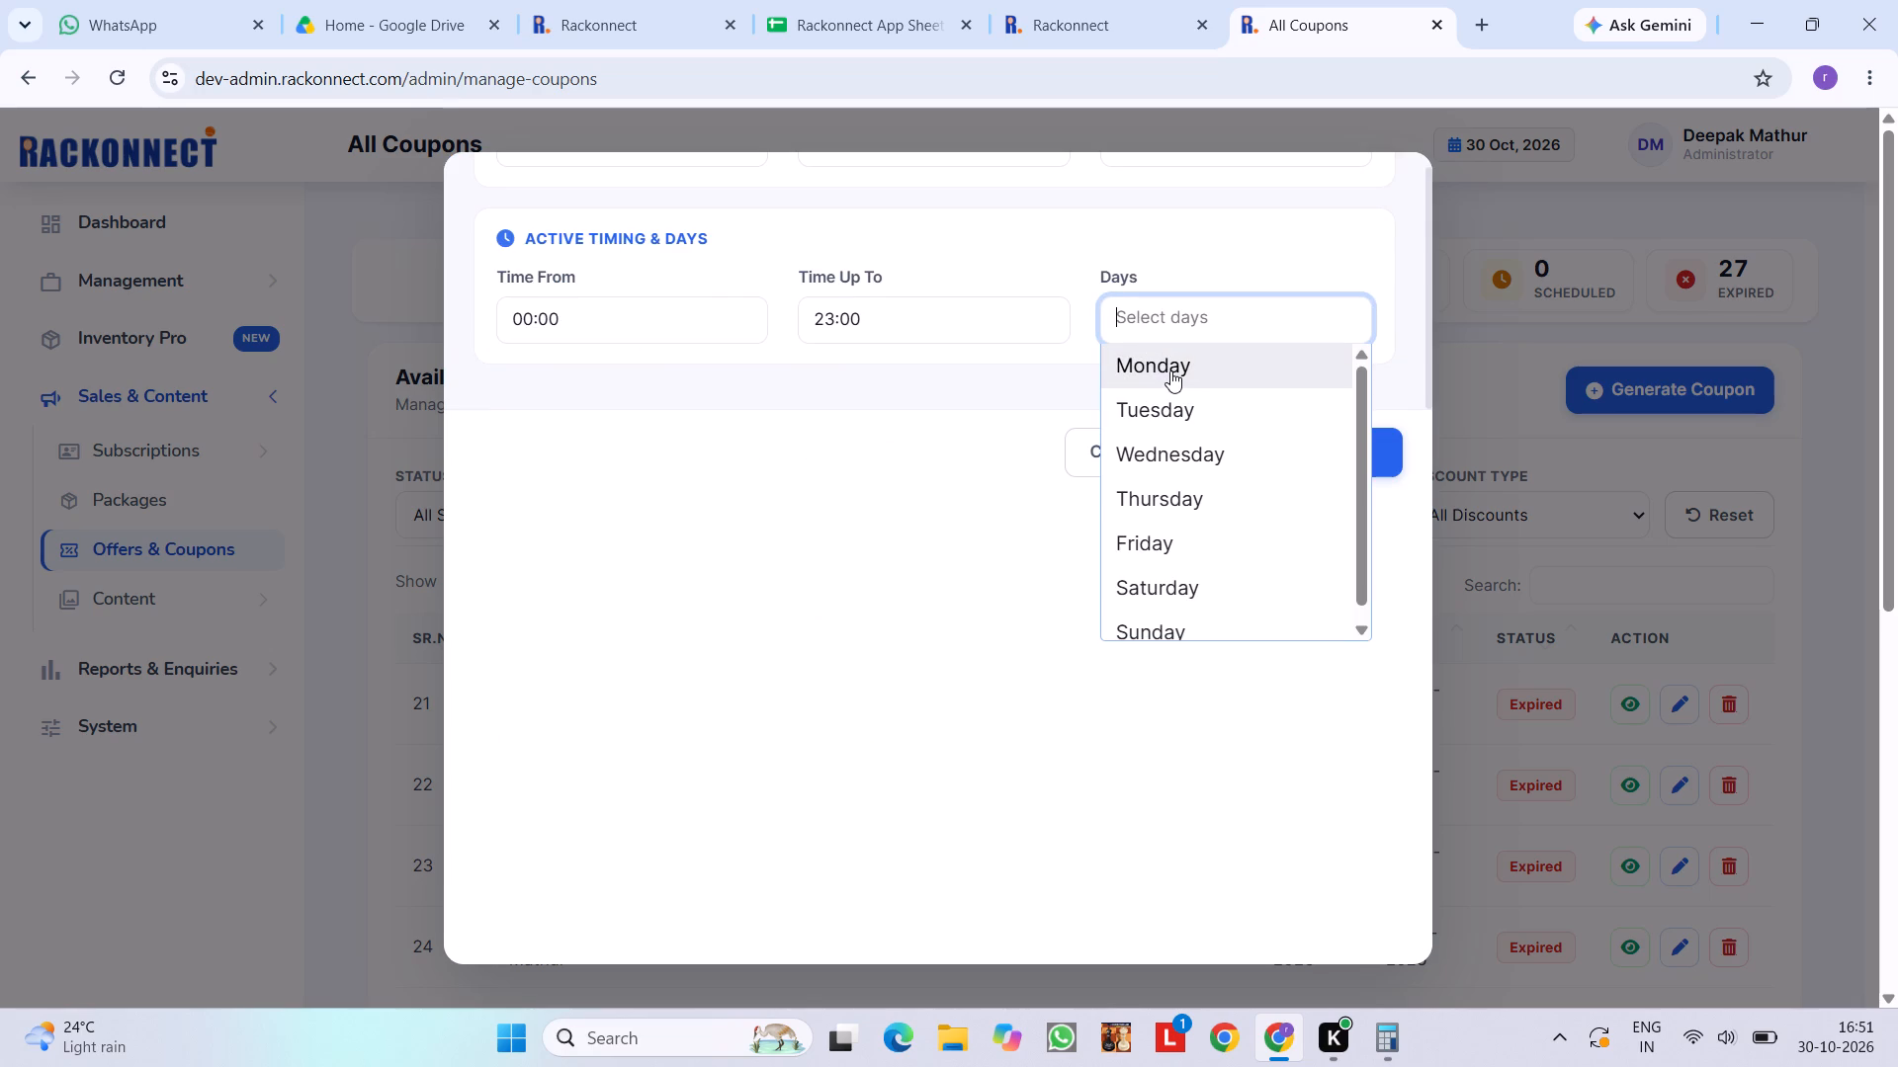
left_click(1170, 370)
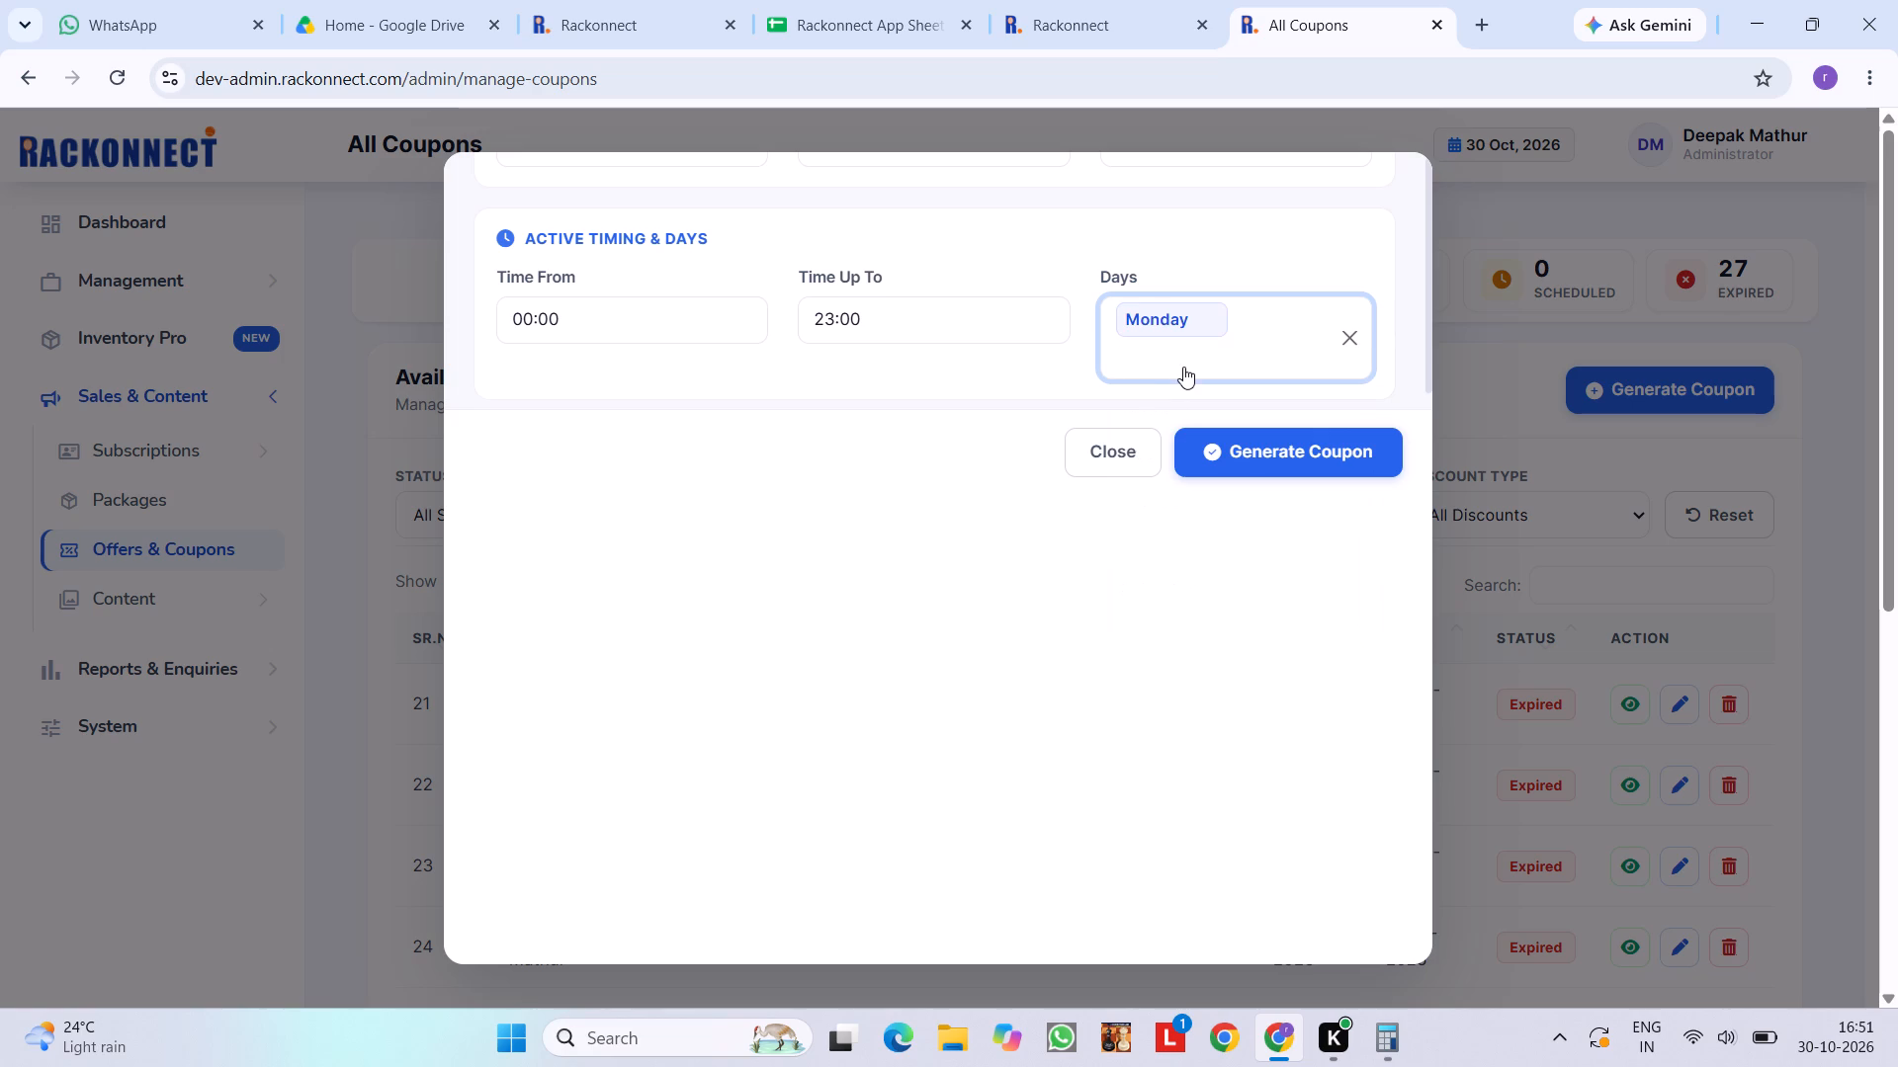
left_click(1183, 367)
left_click(1206, 456)
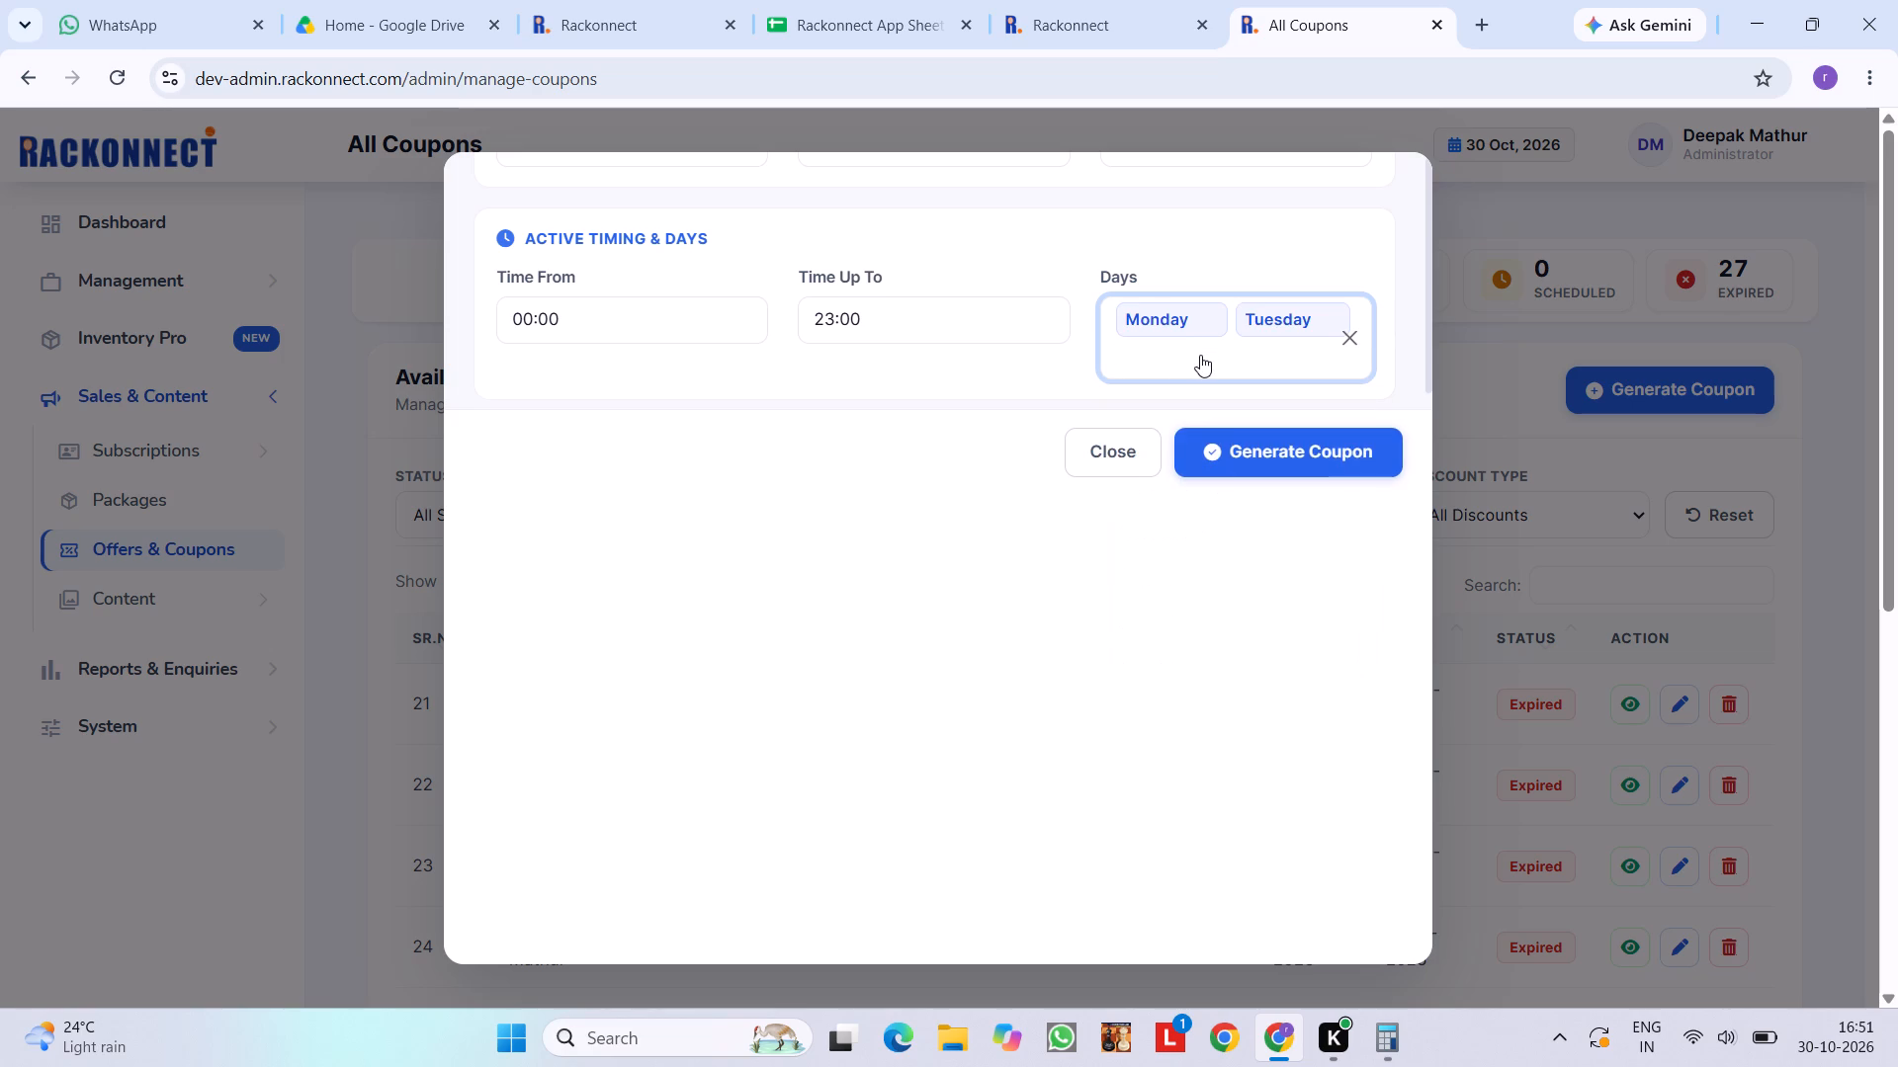
left_click(1200, 355)
left_click(1173, 495)
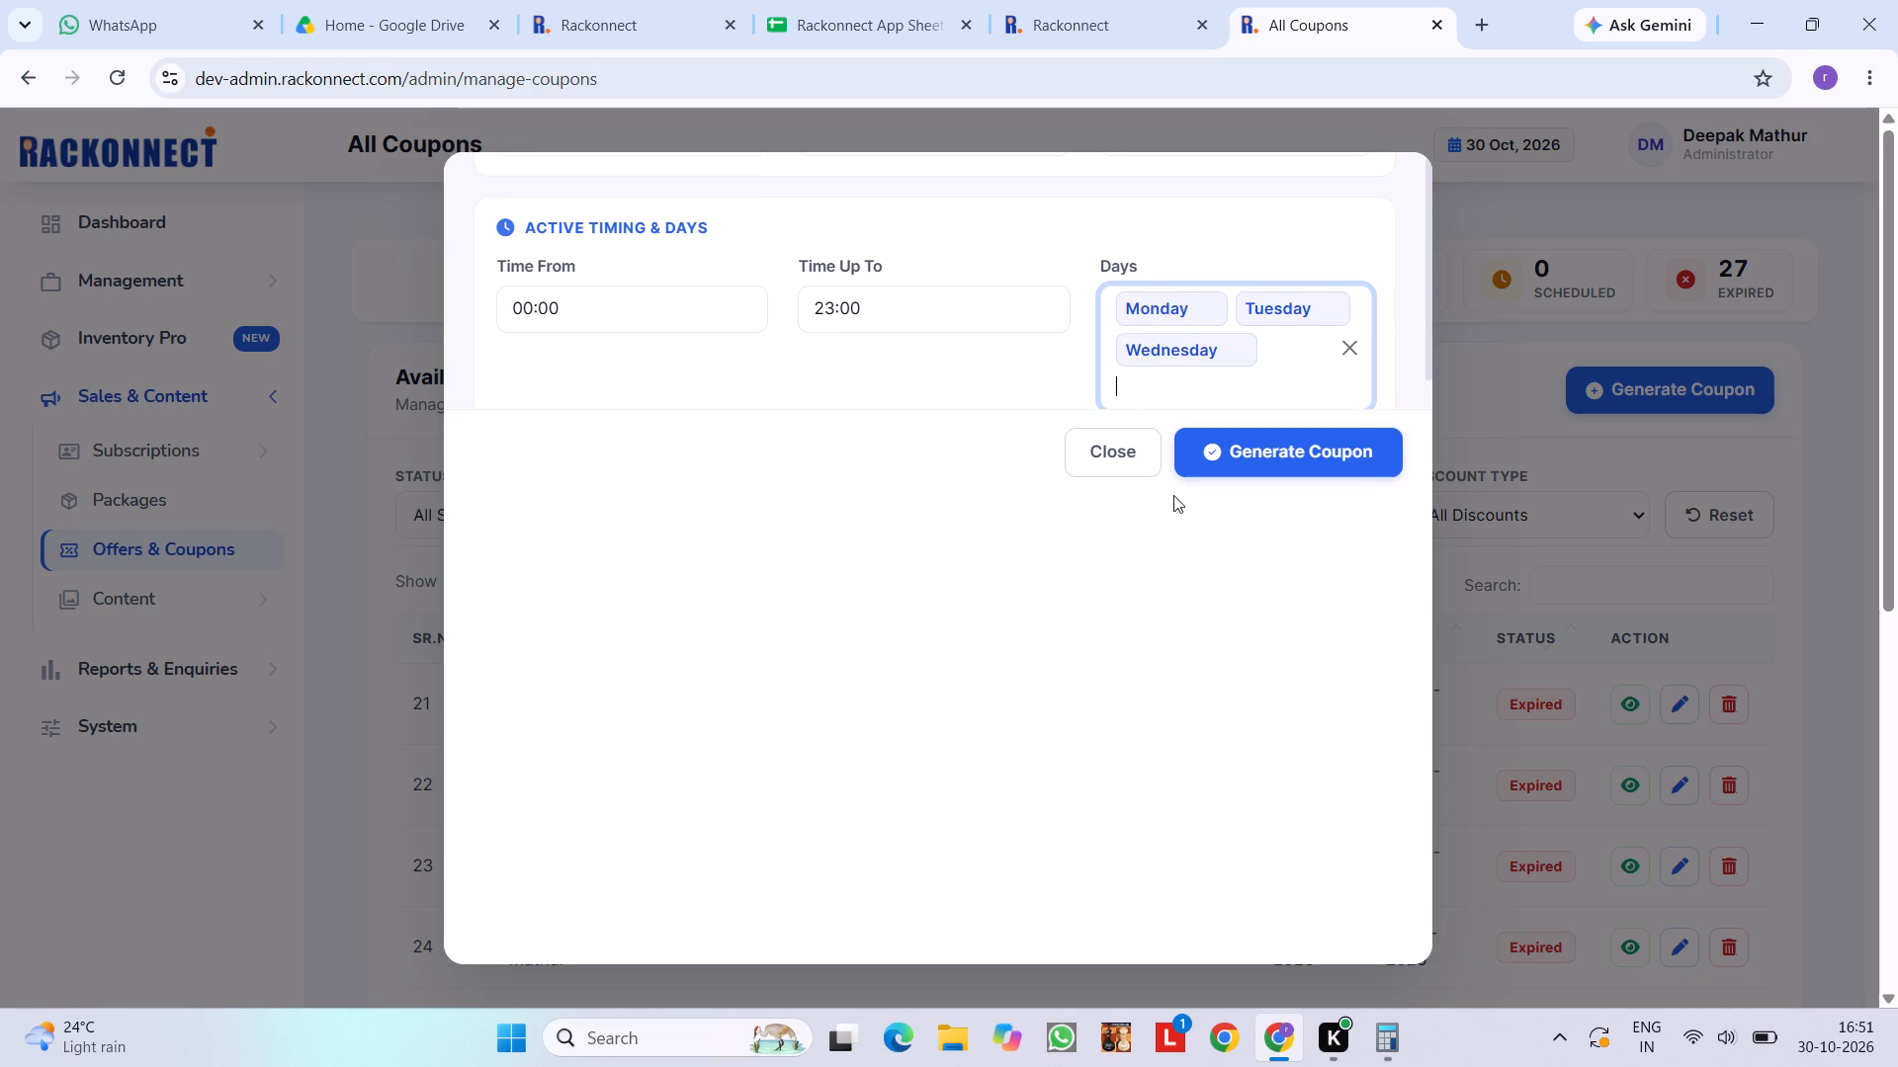
left_click(1158, 384)
left_click(1157, 551)
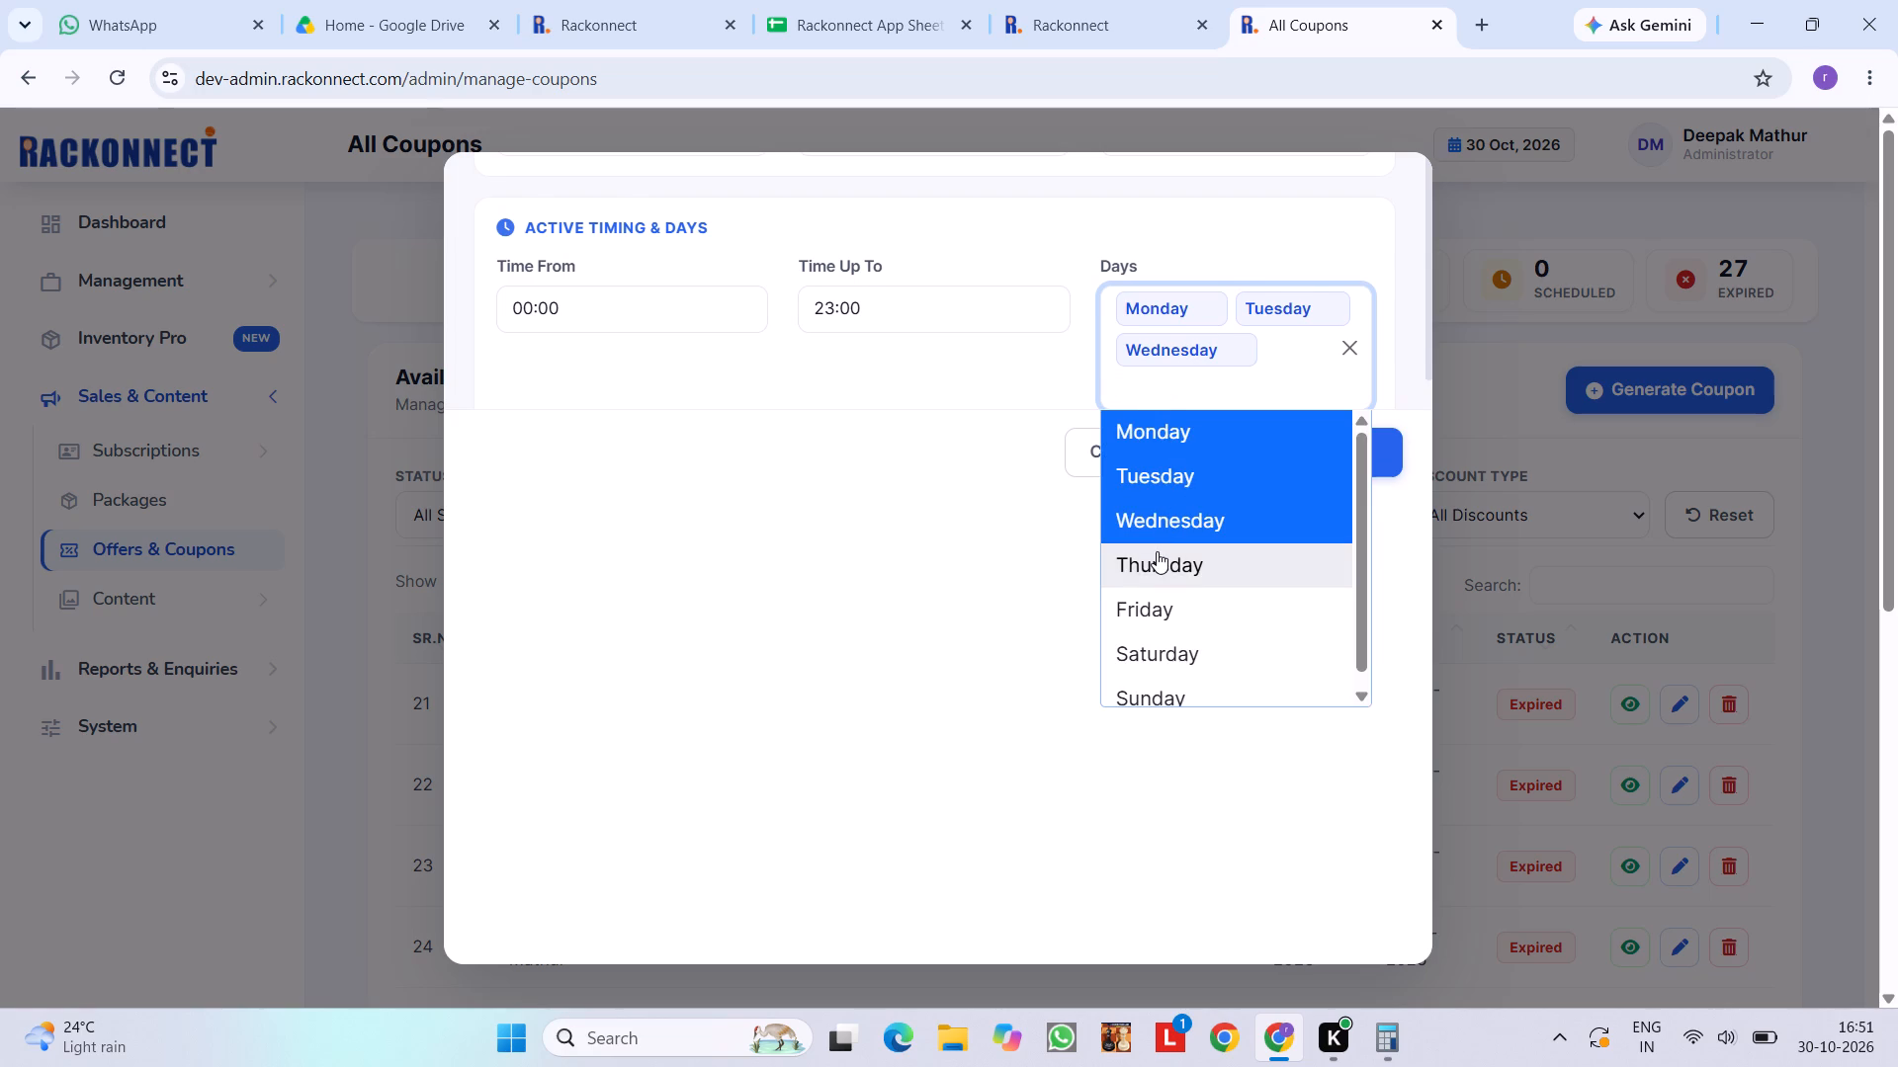
left_click(961, 471)
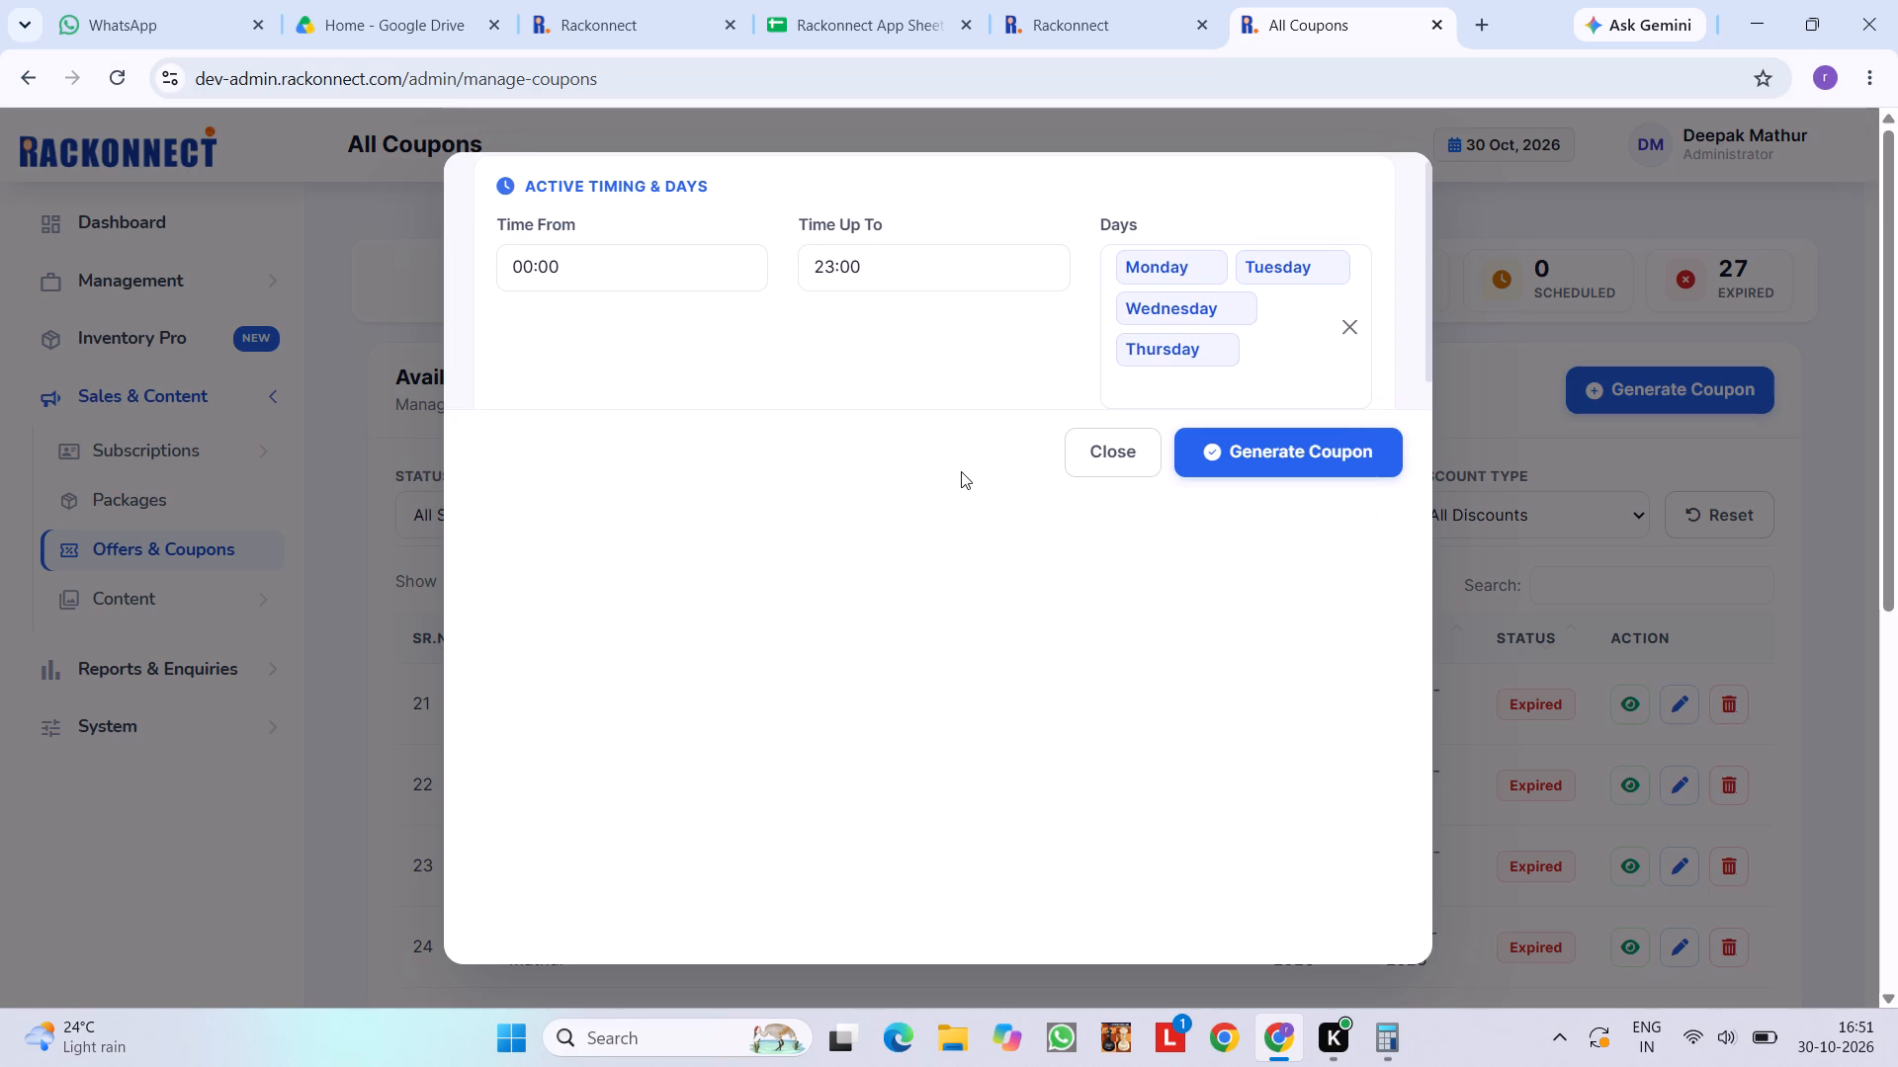
scroll(961, 471, "up", 1)
left_click(1186, 383)
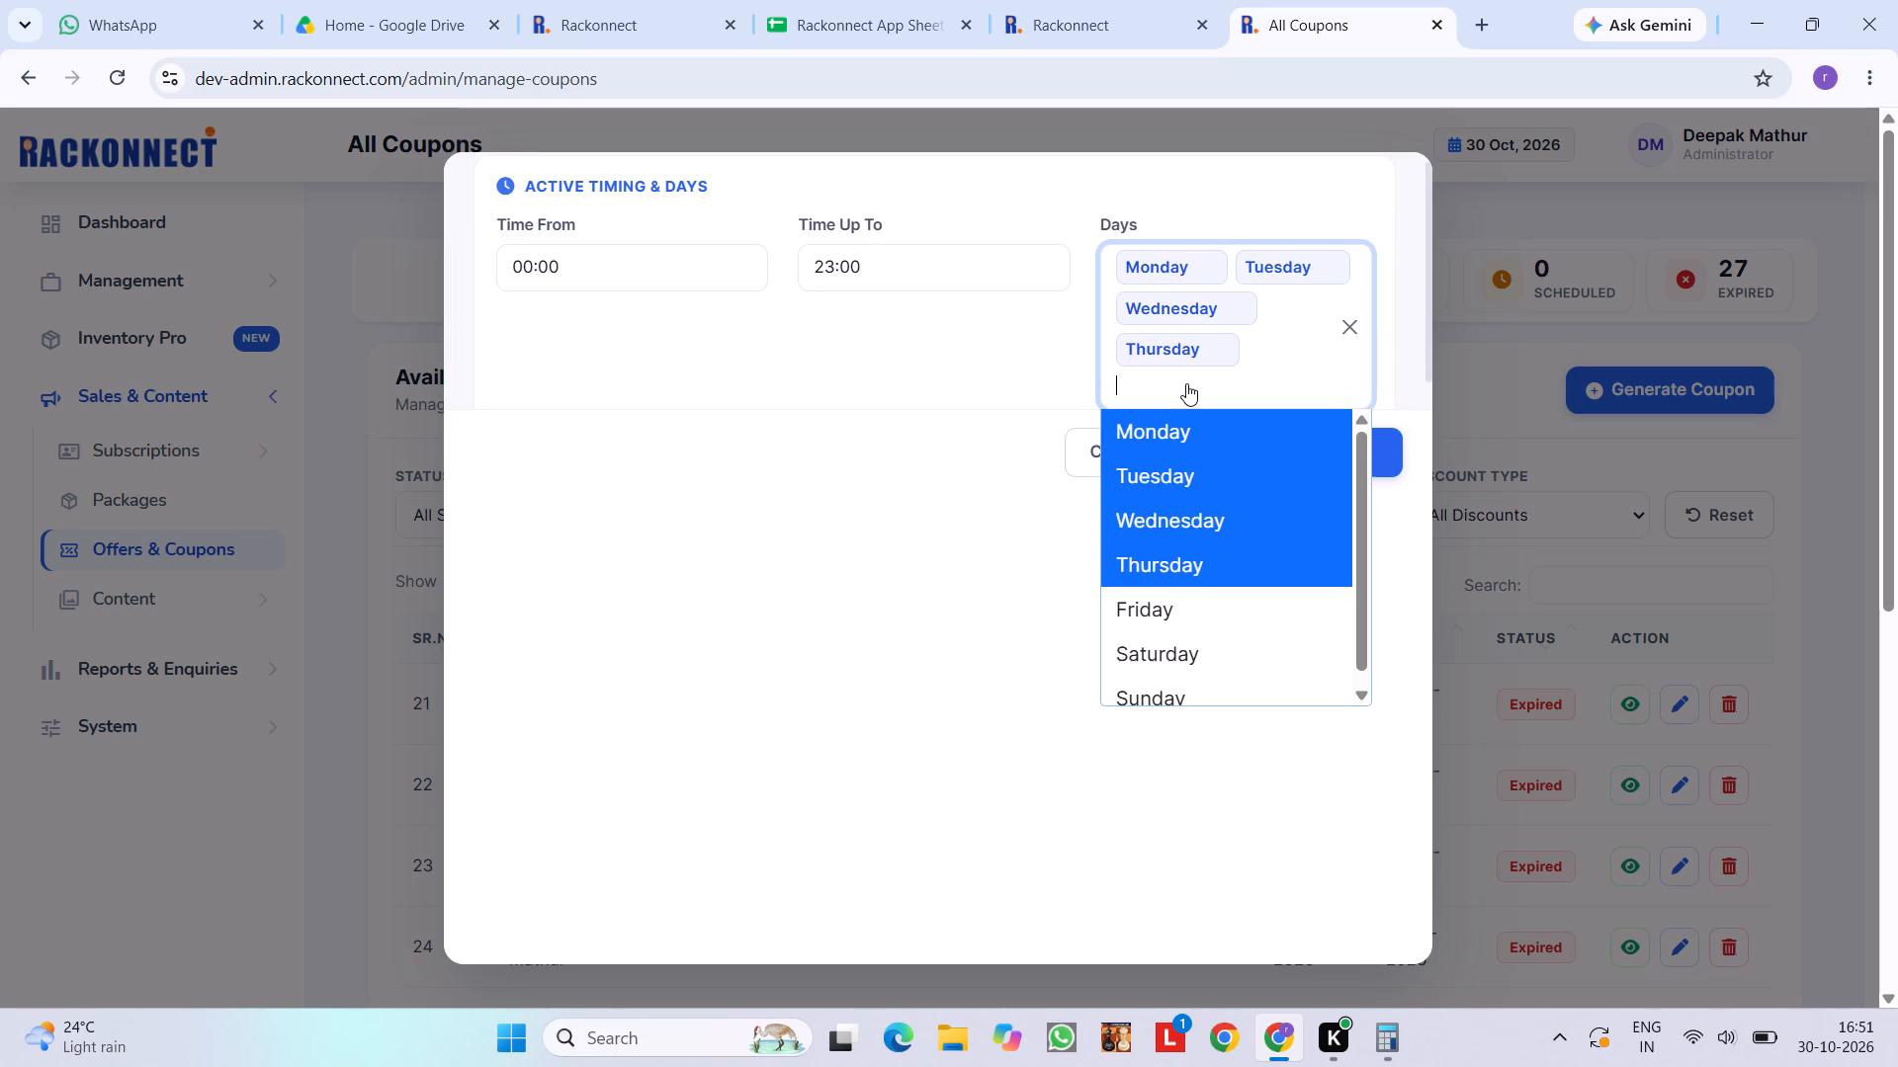
left_click(1191, 610)
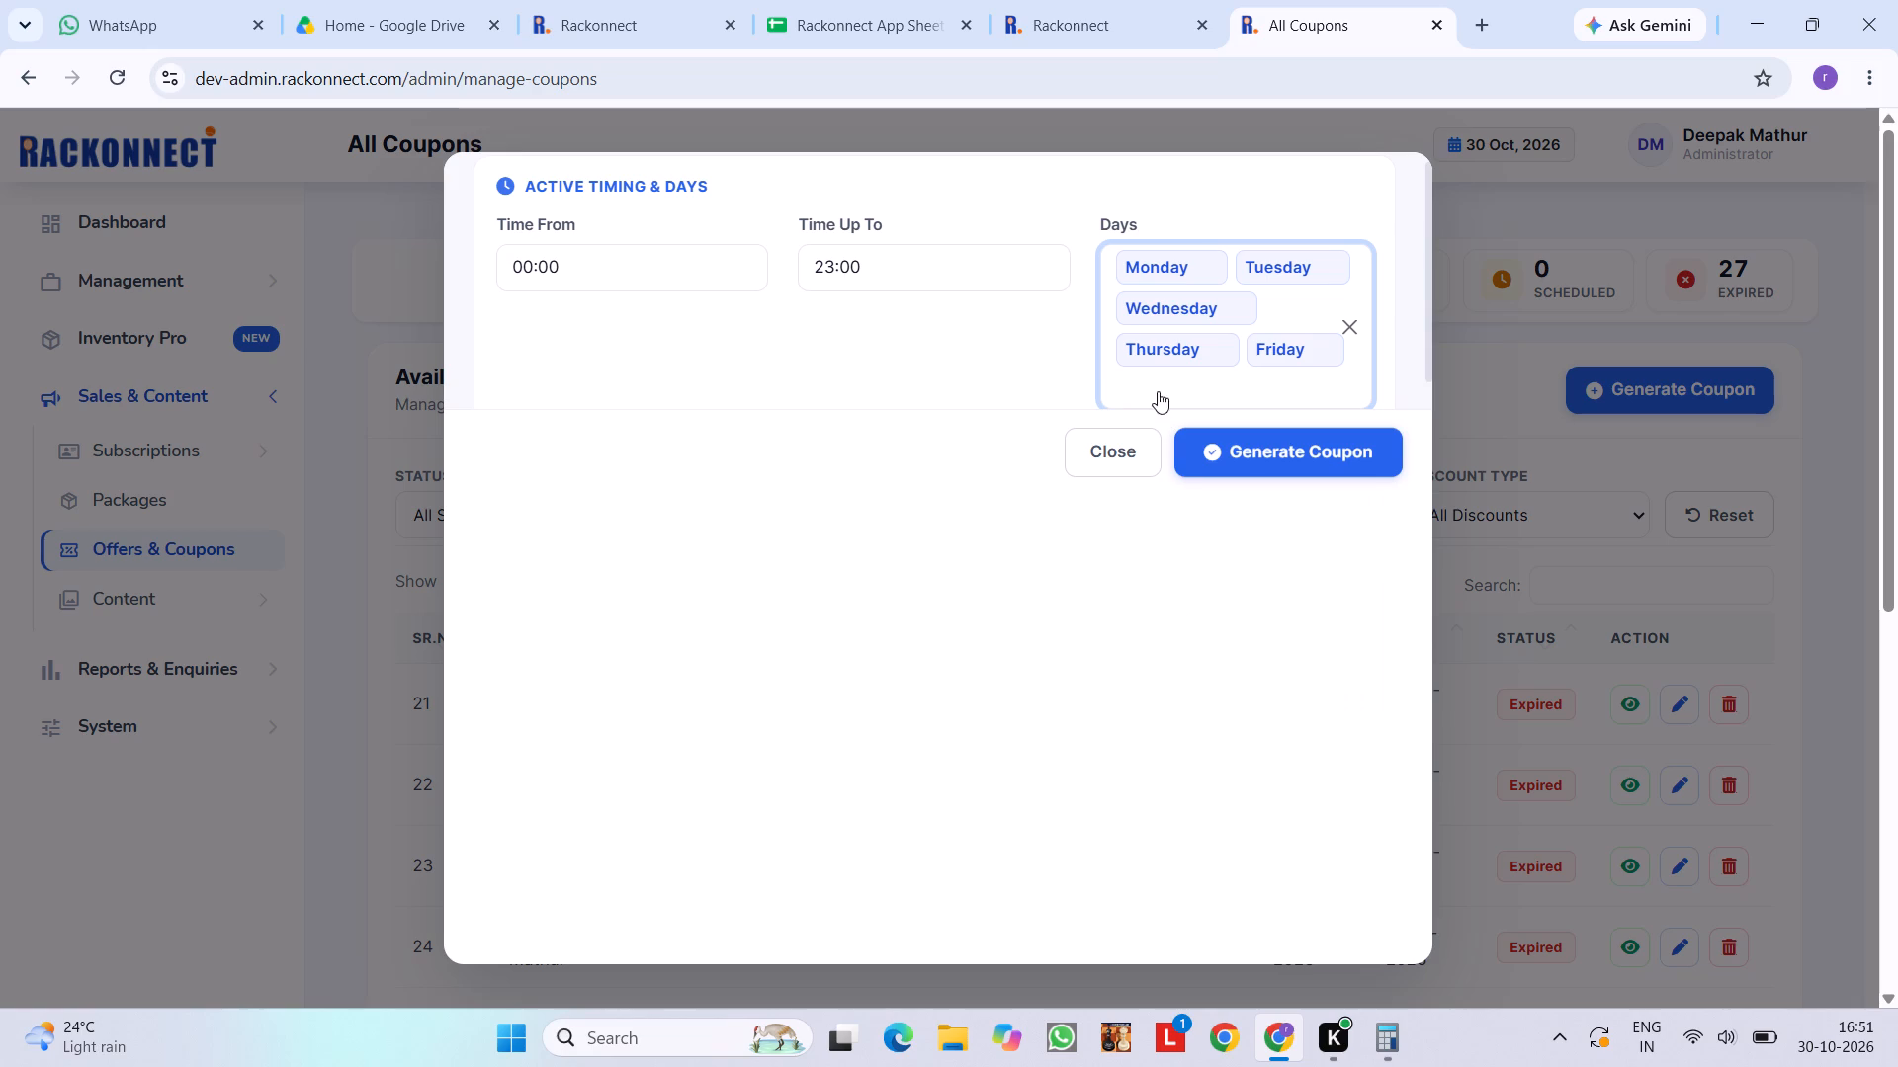
left_click(1153, 376)
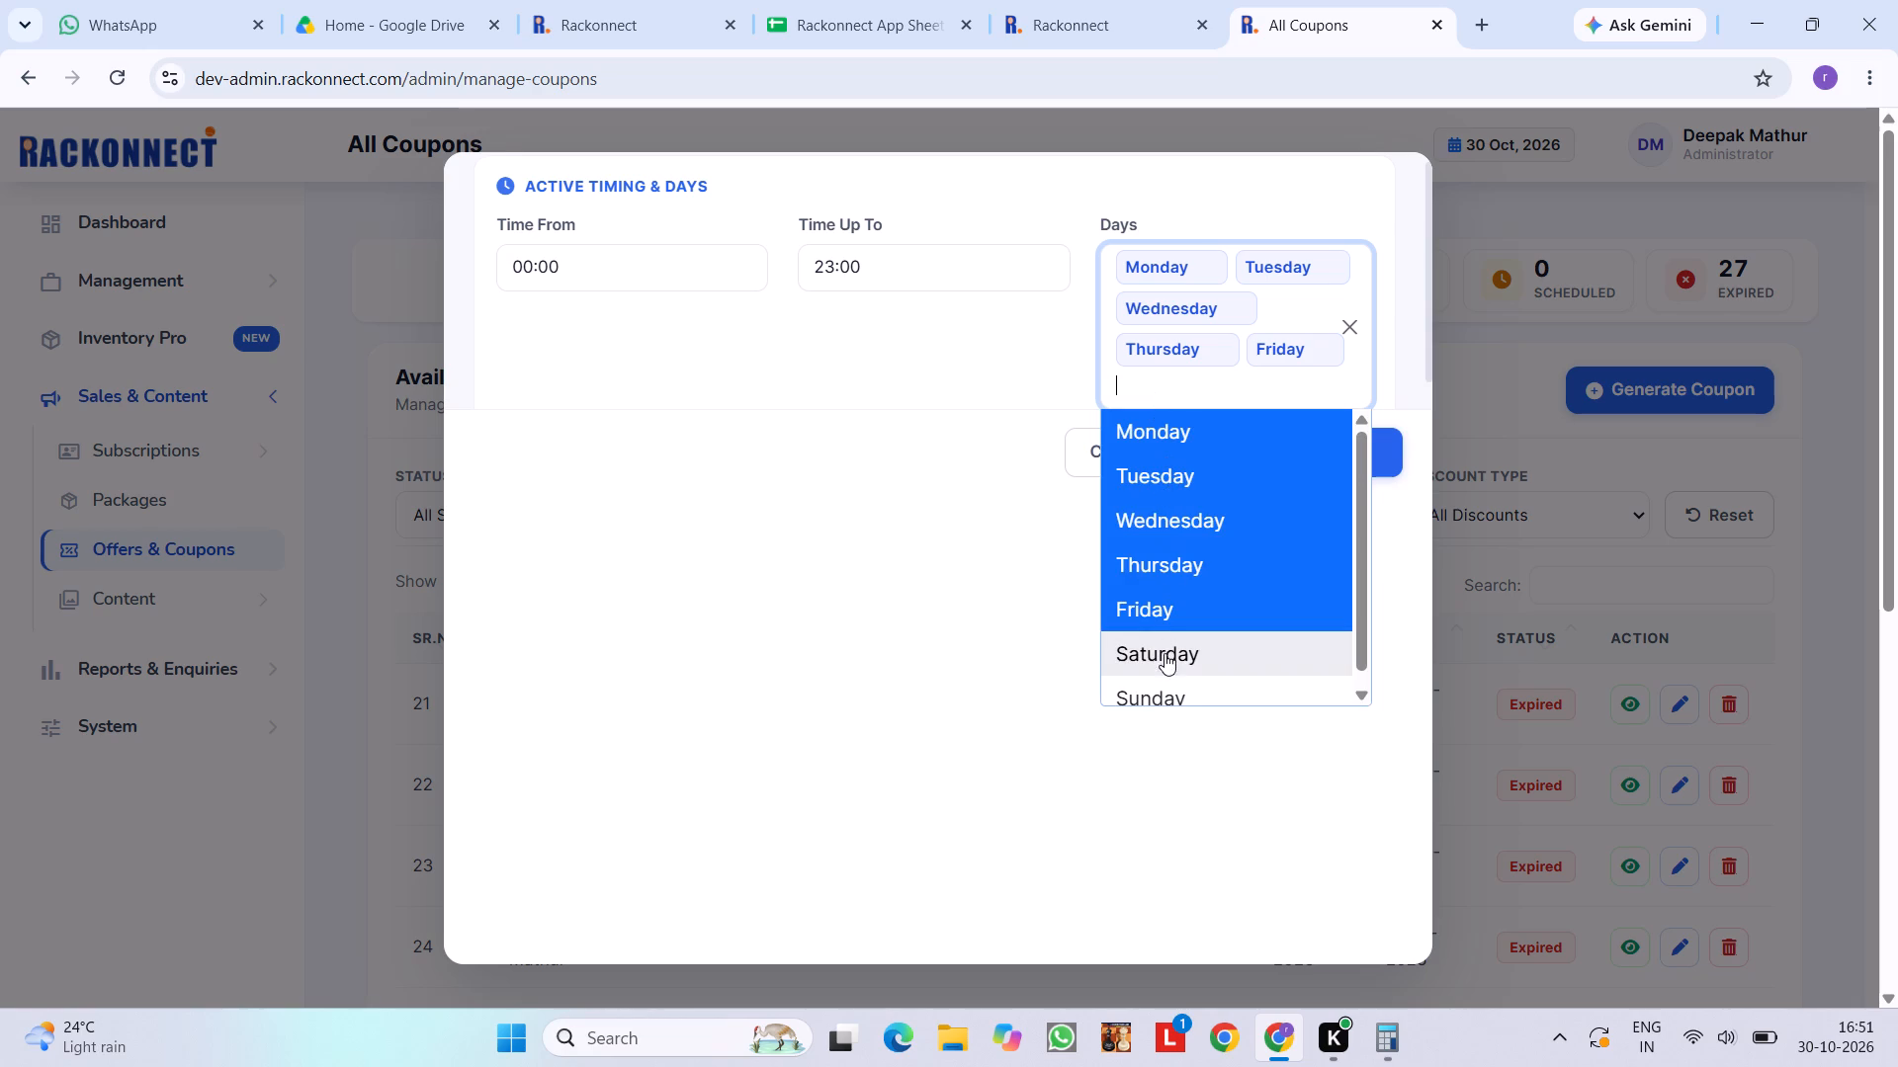
left_click(1165, 653)
left_click(1168, 382)
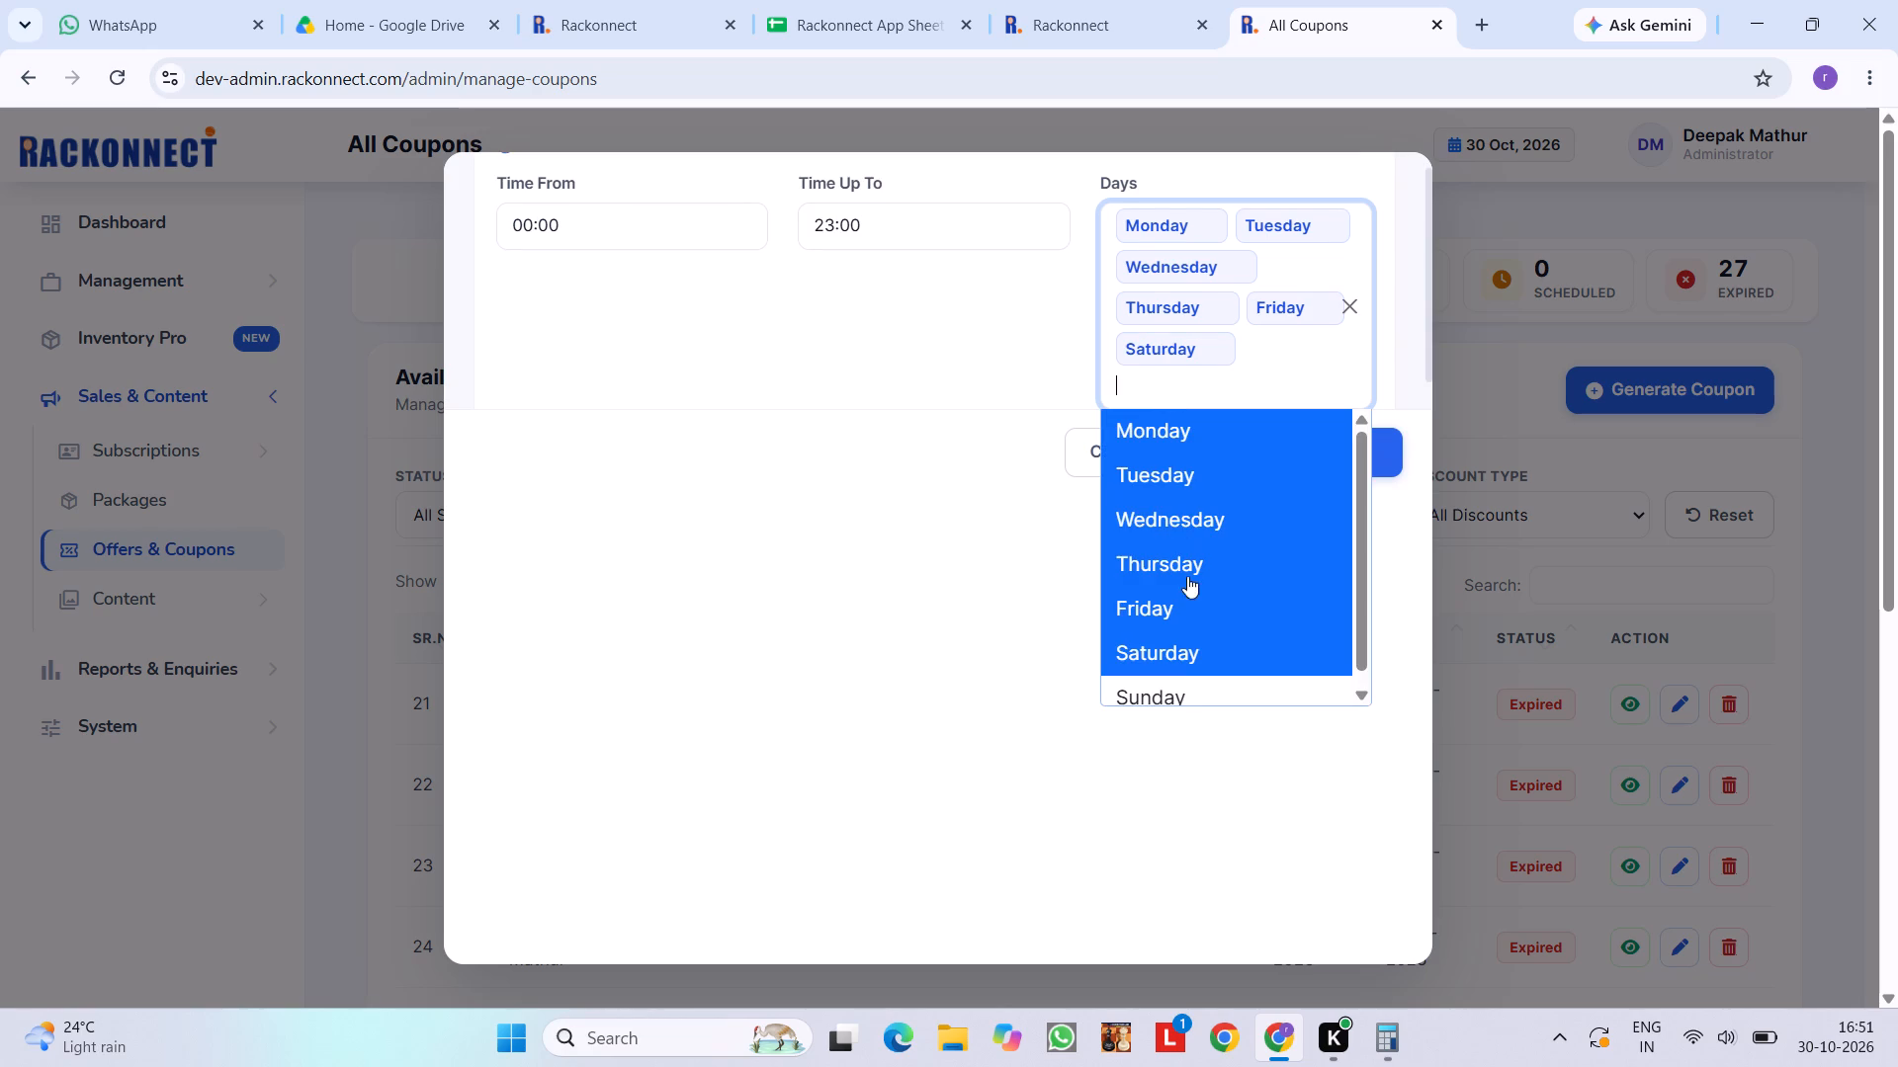
left_click(1175, 687)
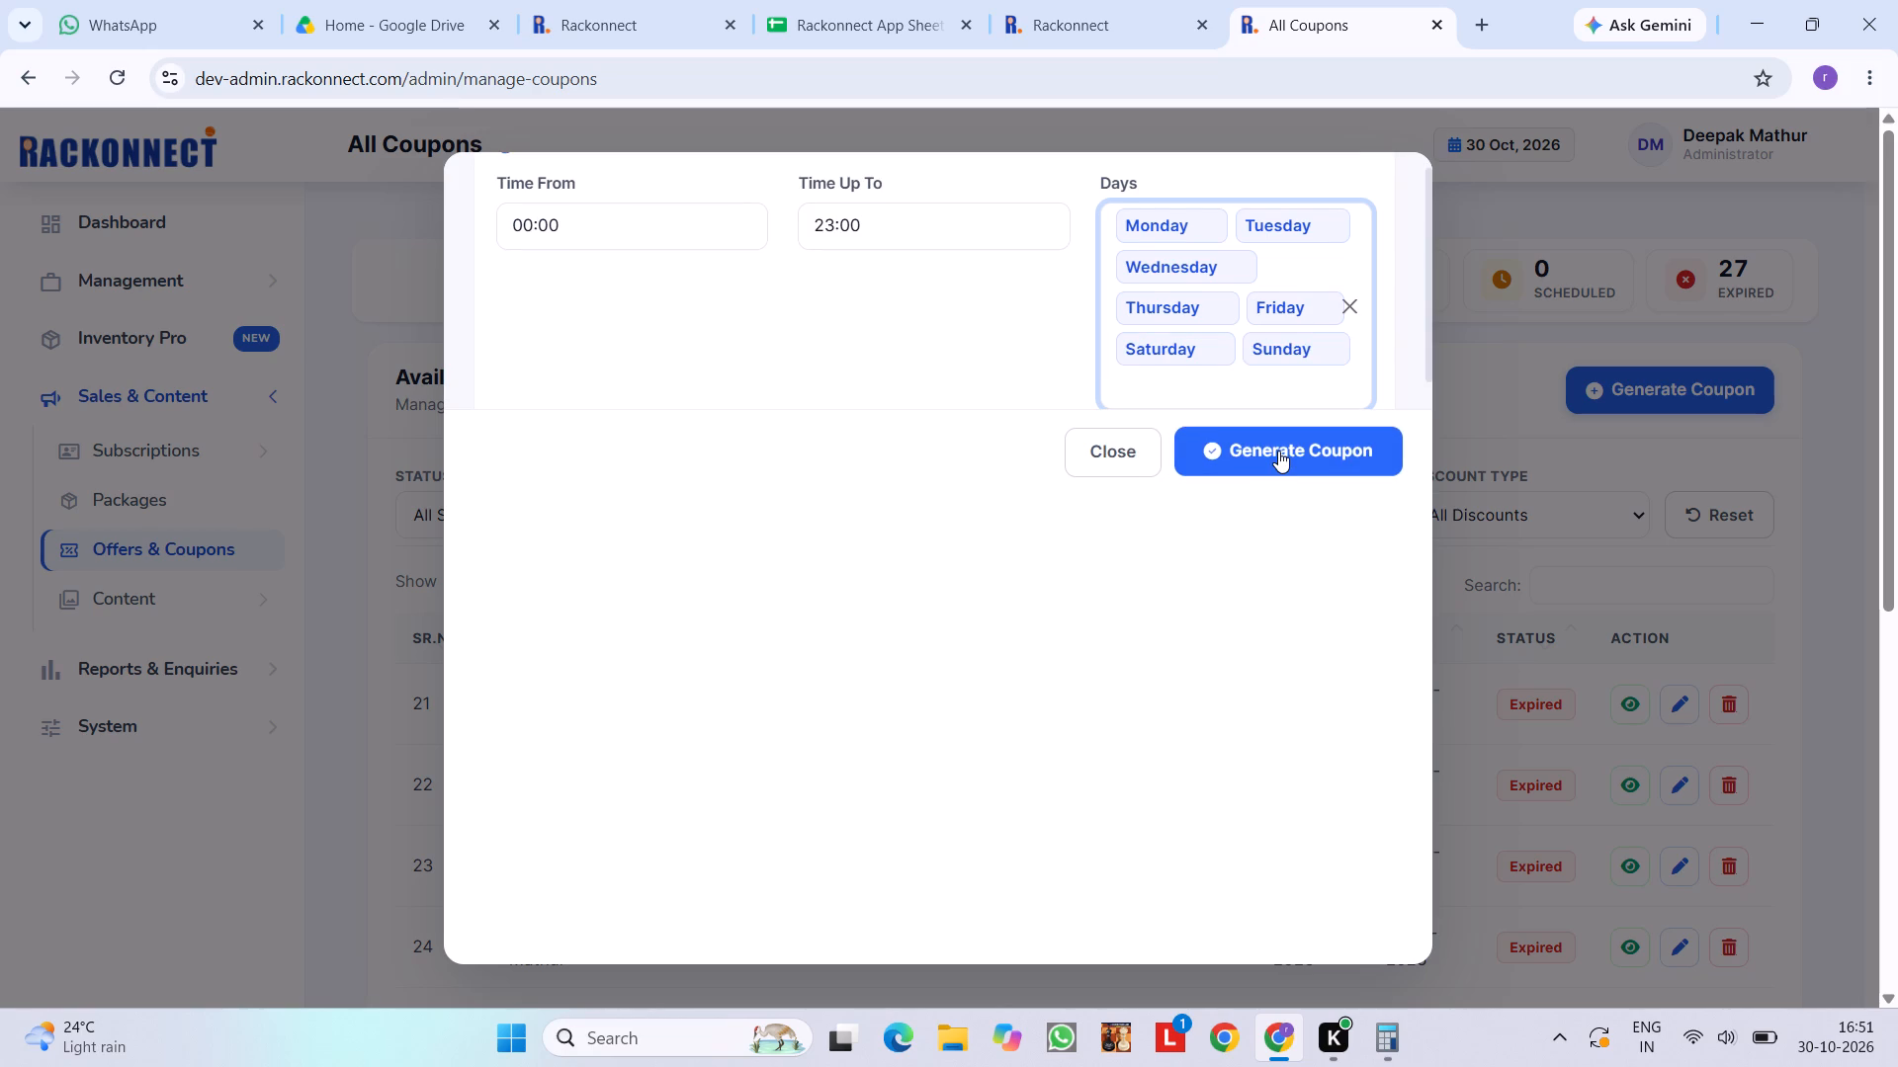
Generate the USE20 coupon from the completed form and acknowledge the alert.
left_click(1278, 451)
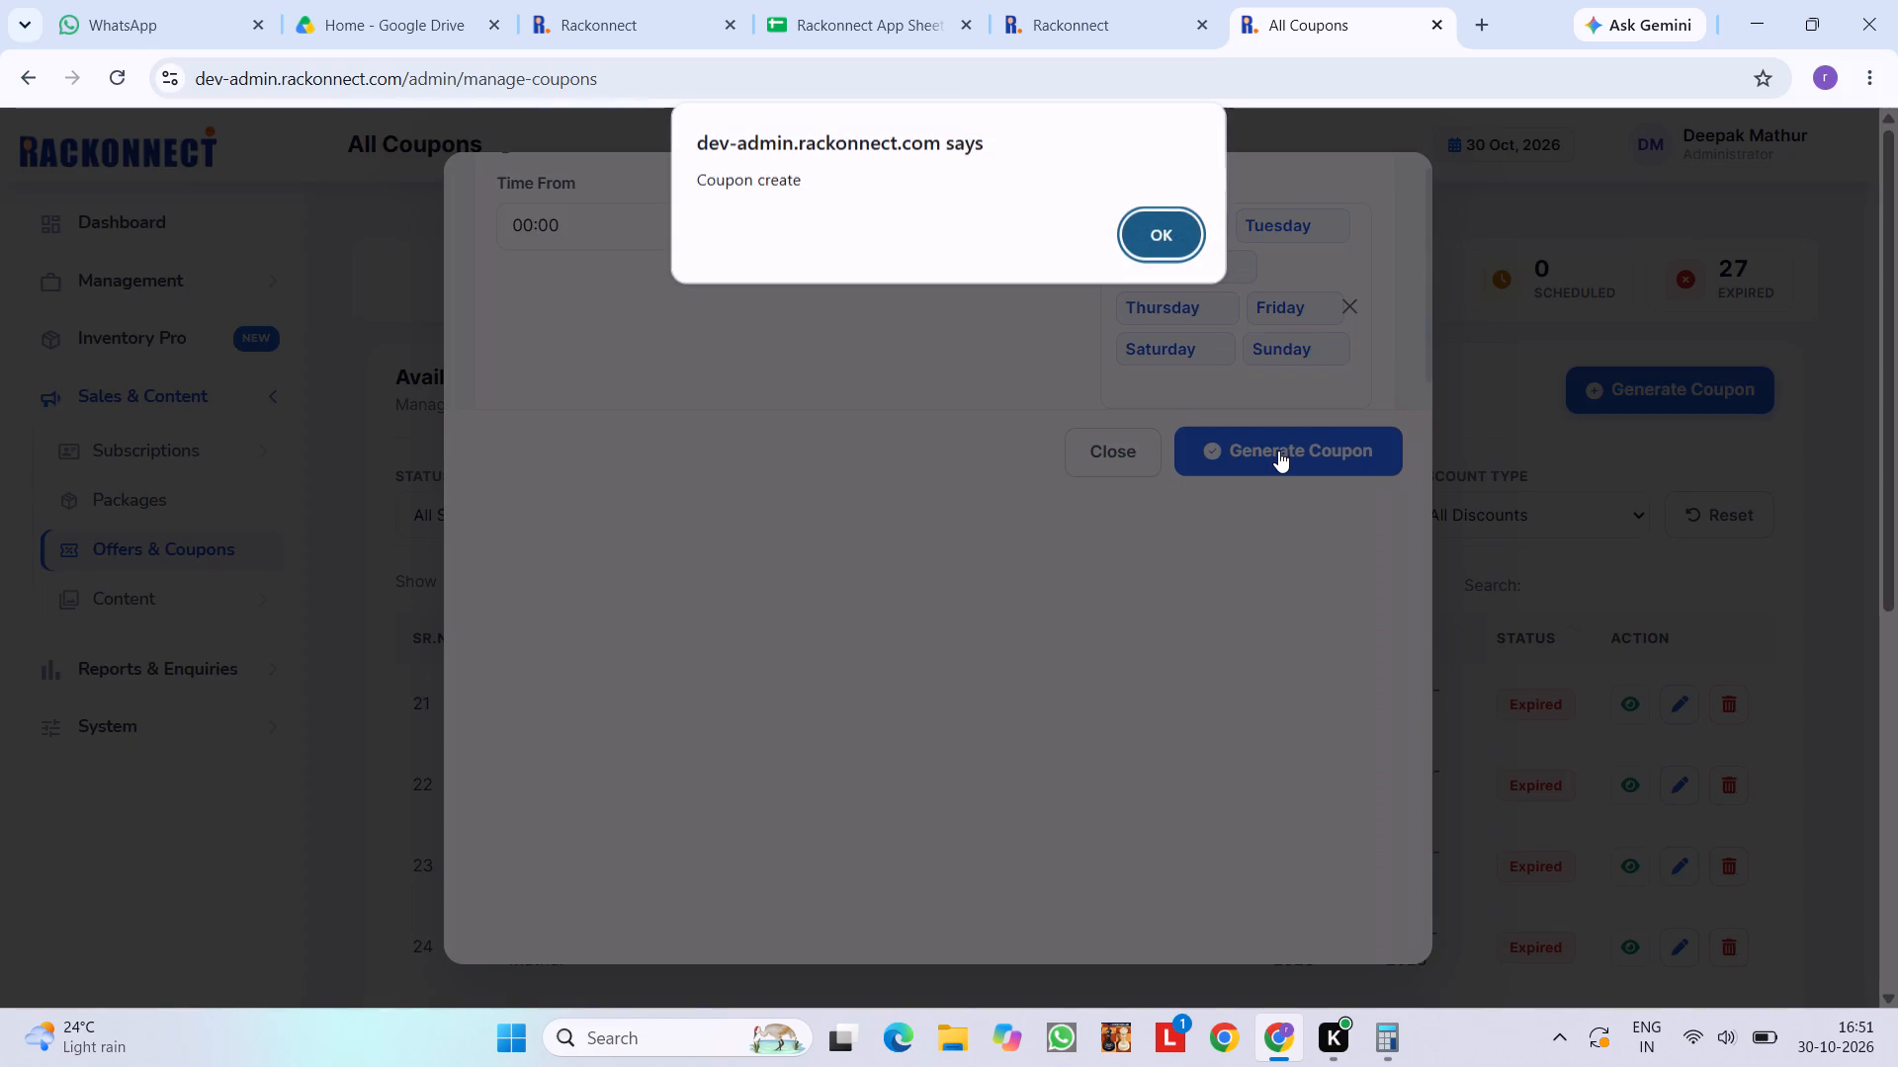
left_click(1144, 242)
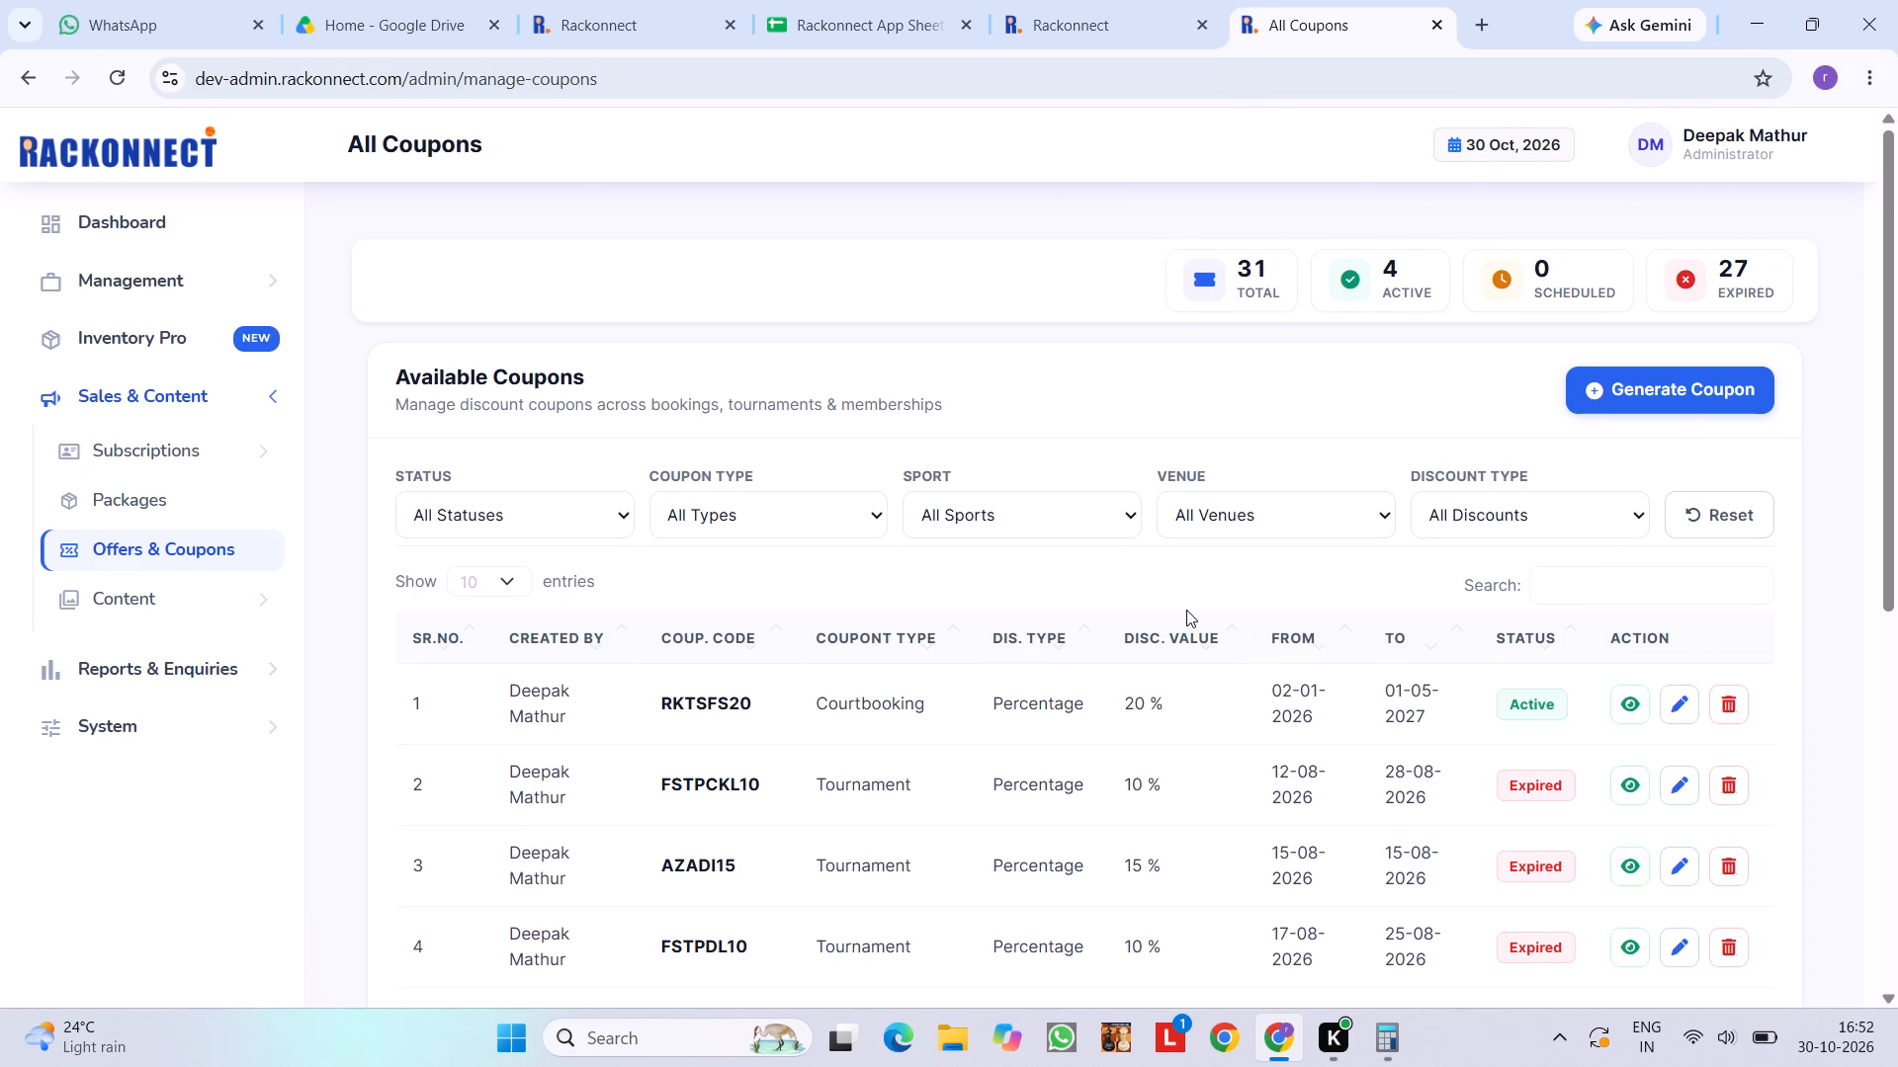
Open page 4 of the Available Coupons list and check the USE20 coupon's validity dates and status.
scroll(1186, 610, "down", 7)
scroll(1186, 610, "right", 1)
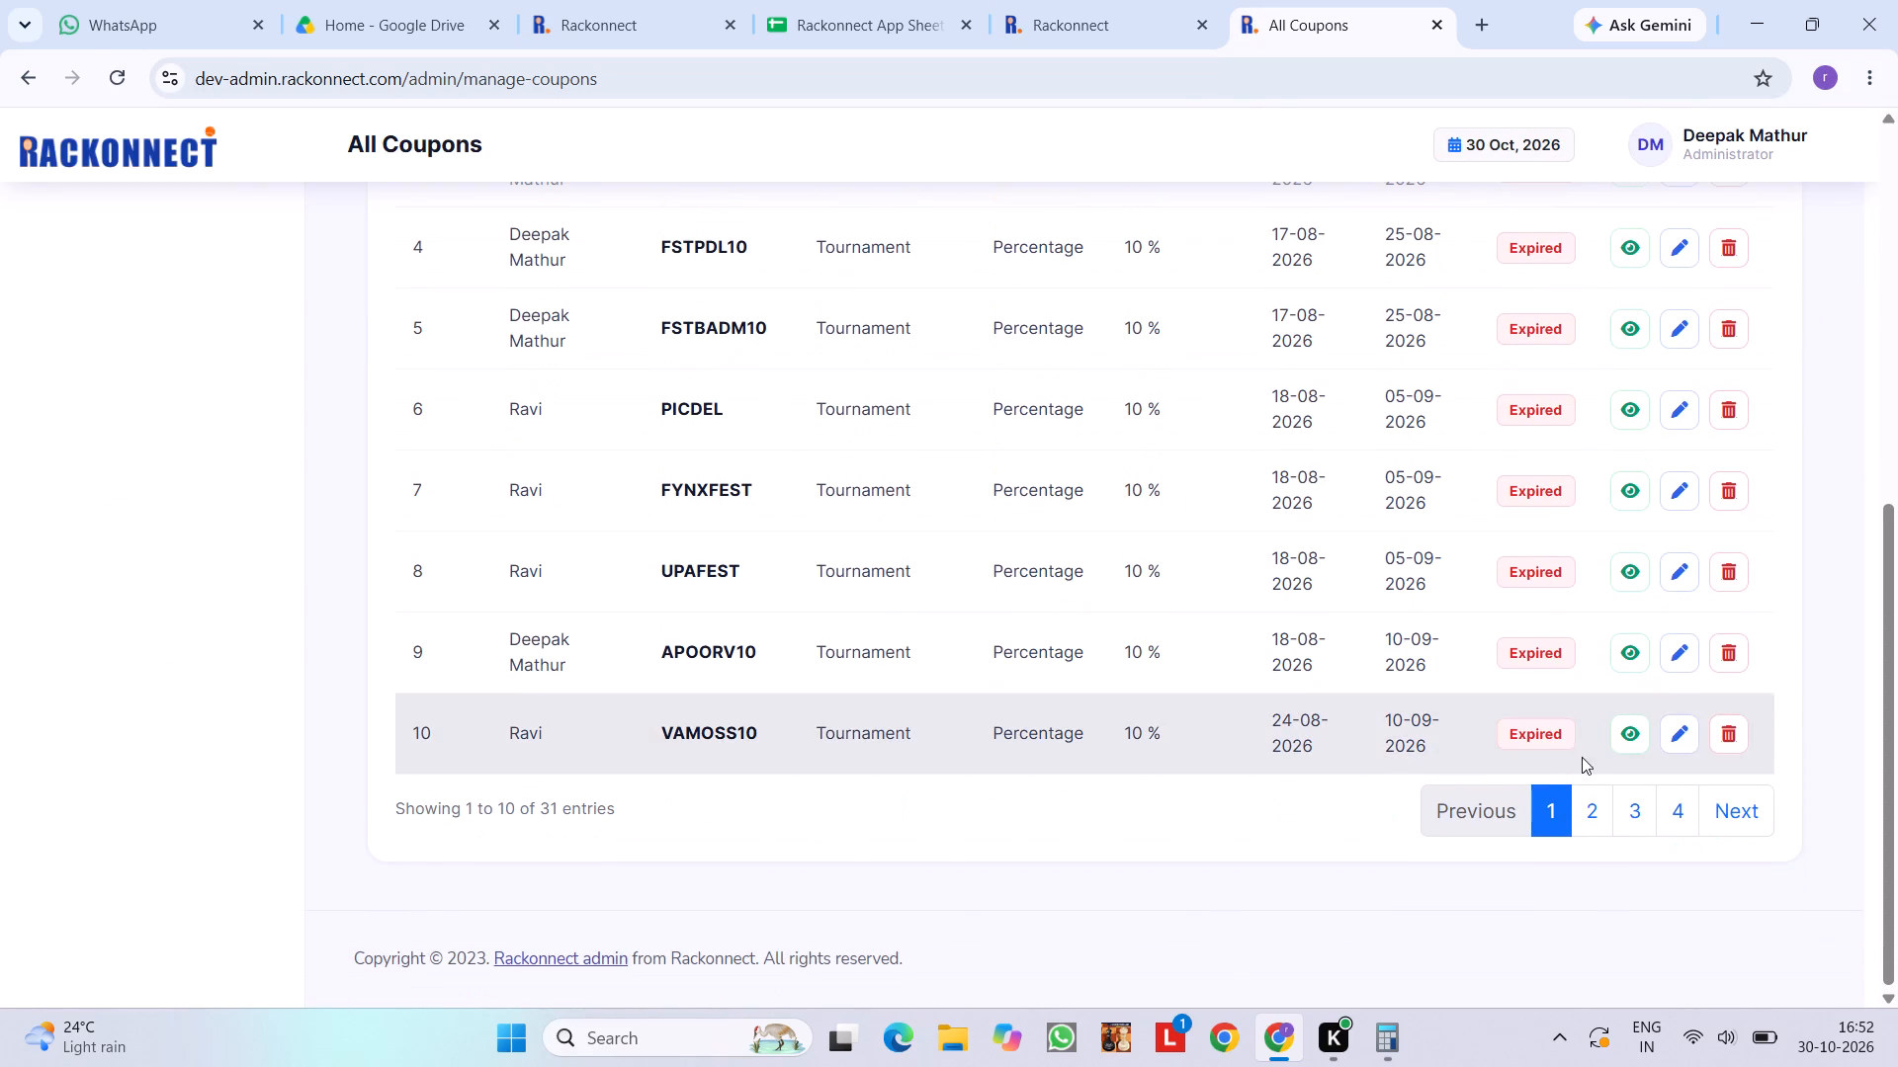
left_click(1670, 807)
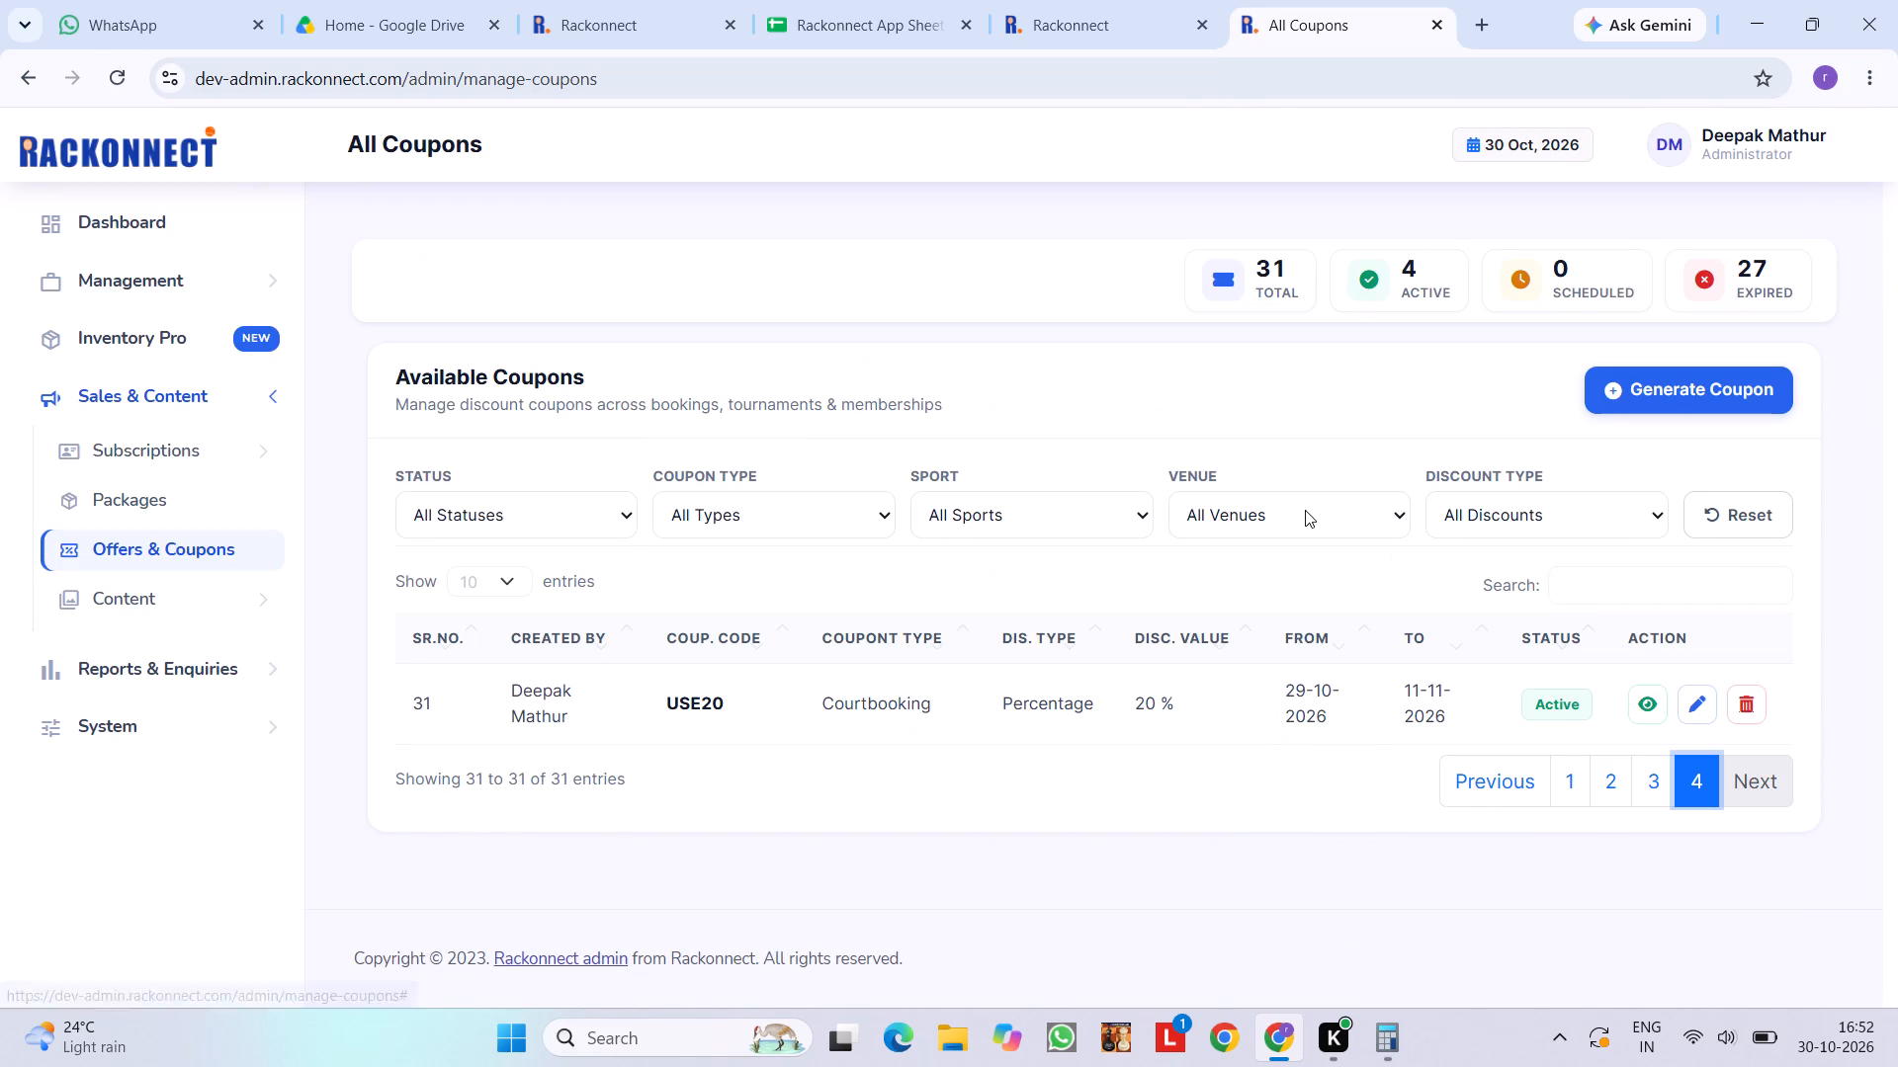
scroll(1305, 510, "up", 1)
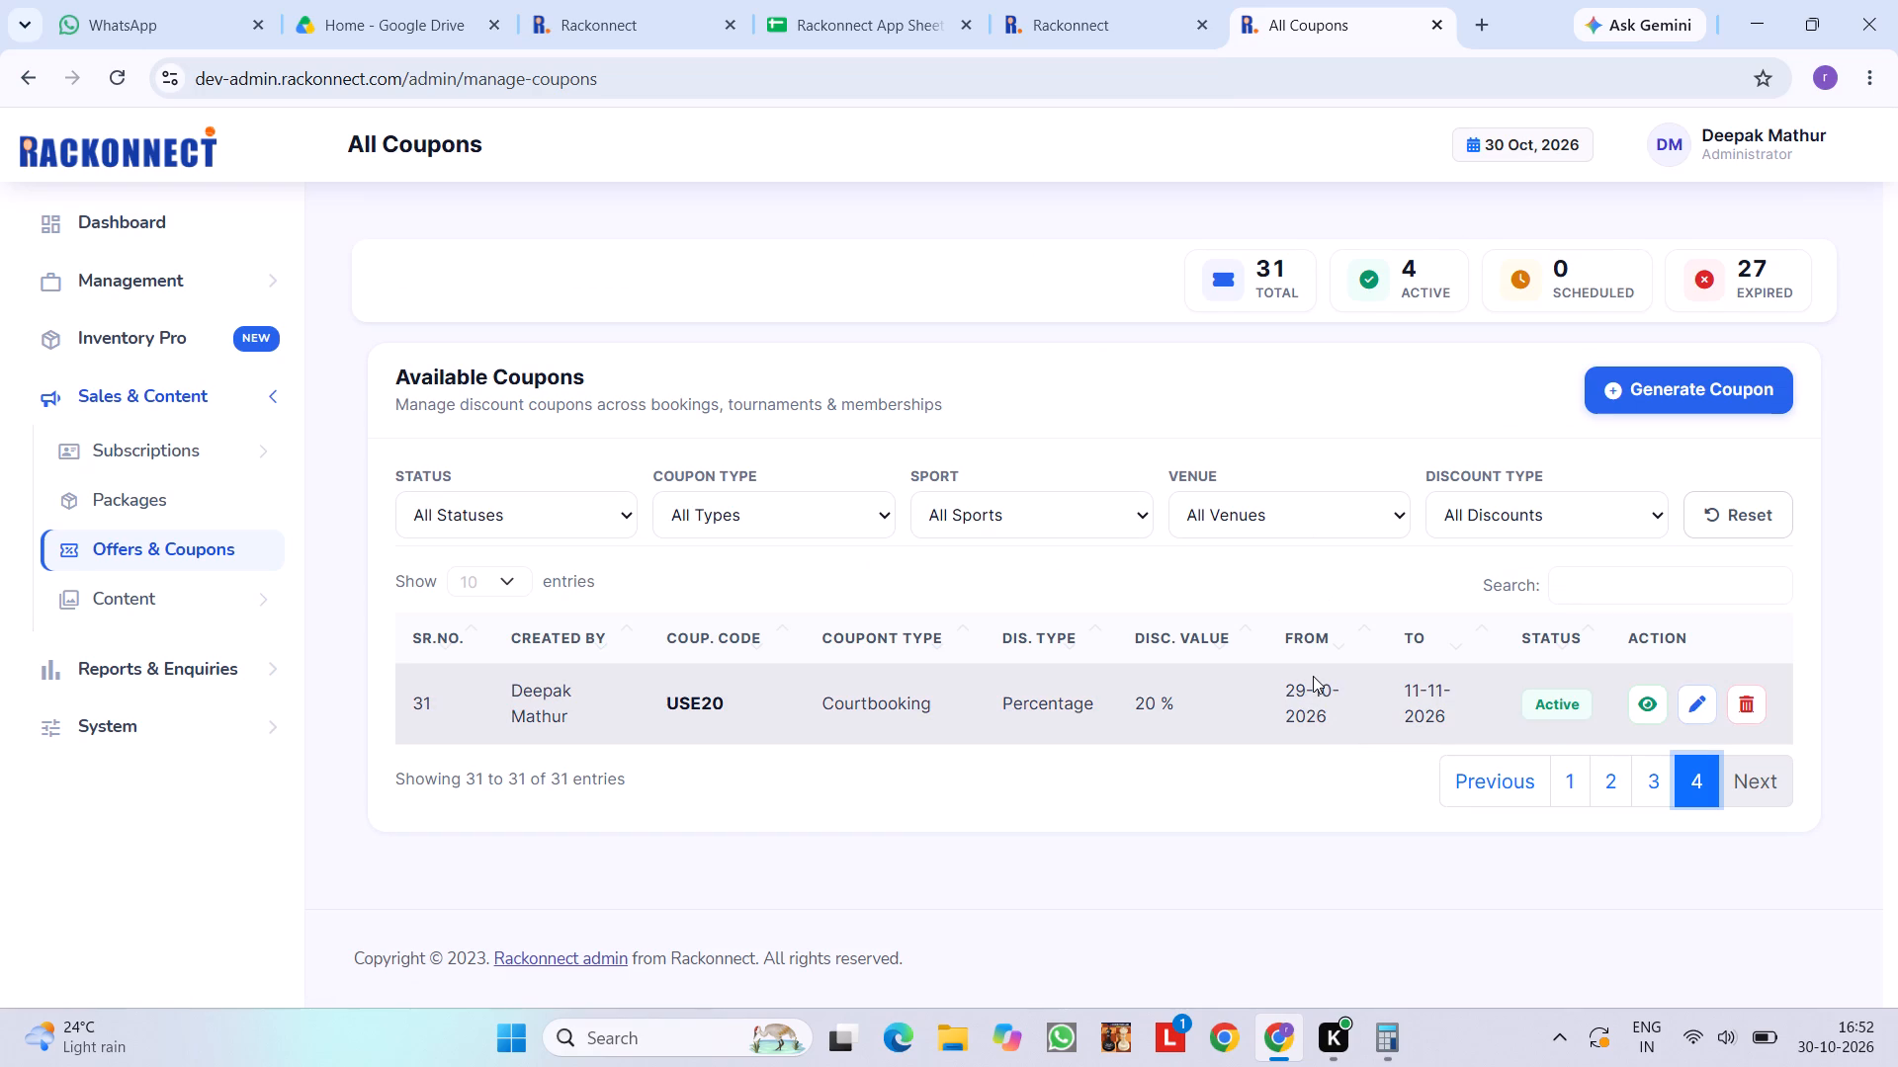